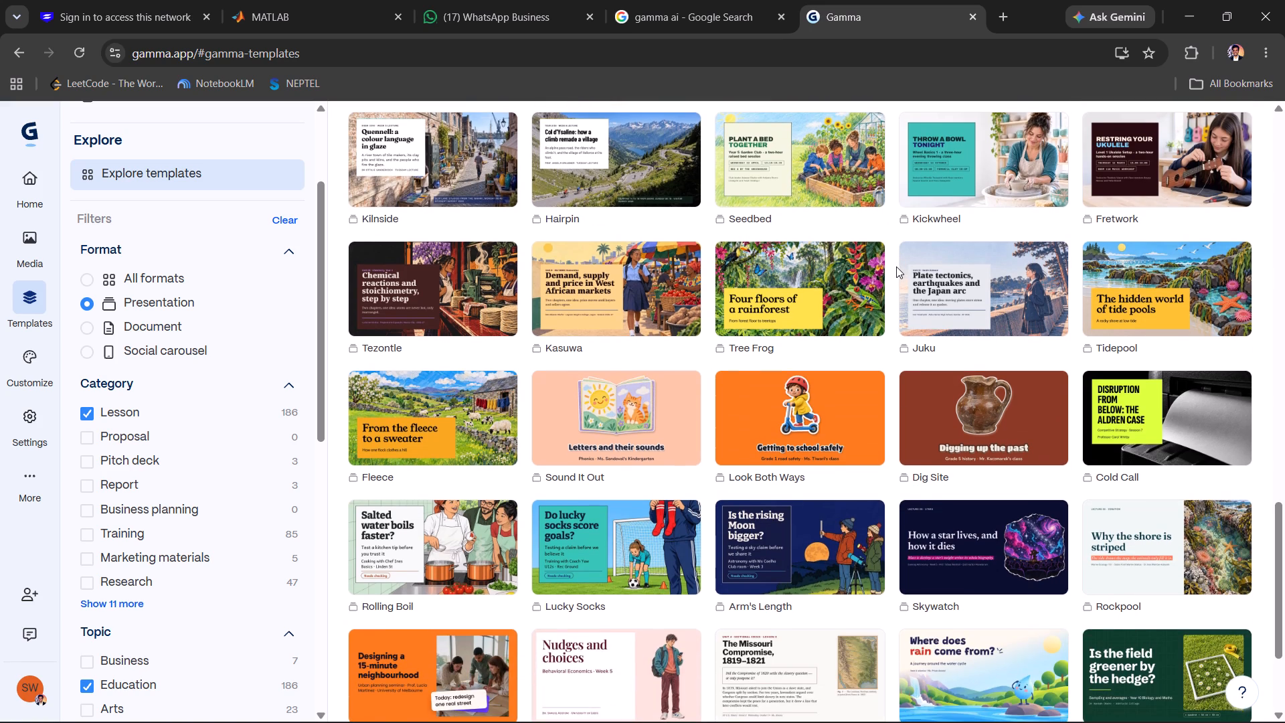
# Browse the presentation templates filtered to the Lesson category and Education topic, examining the available designs.
pyautogui.scroll(-3, 896, 266)
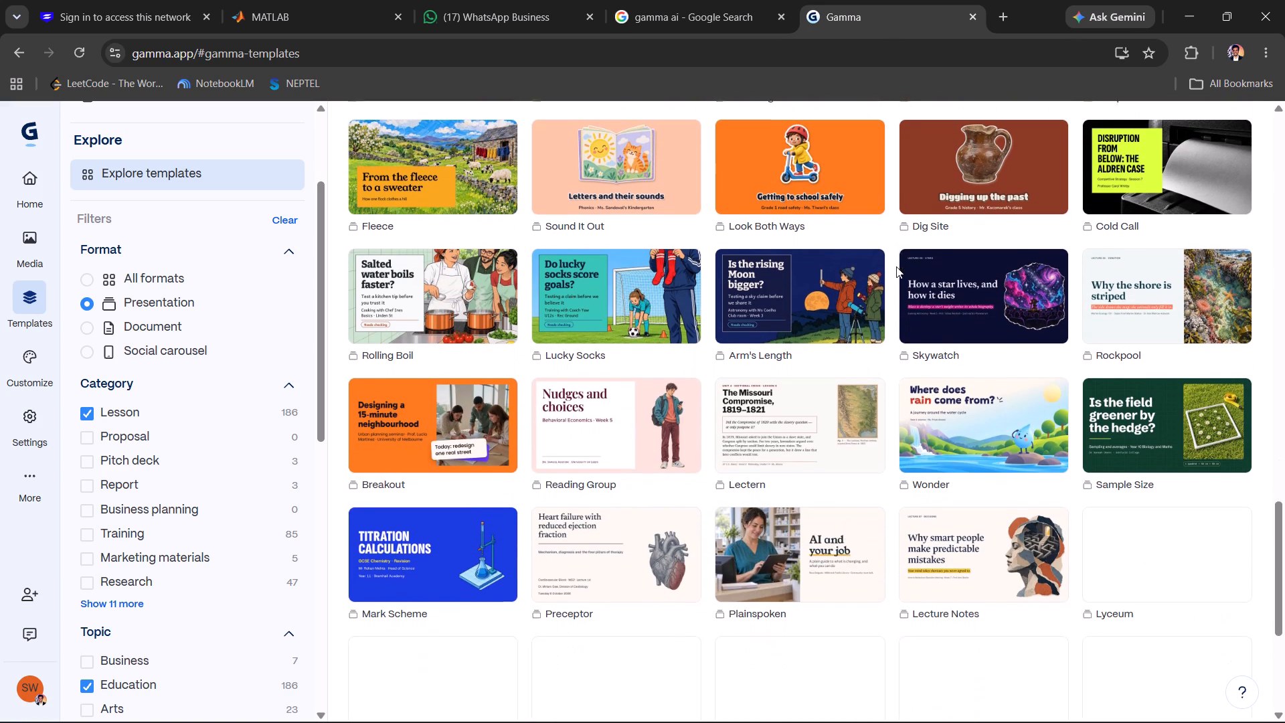
pyautogui.scroll(-1, 896, 266)
pyautogui.scroll(8, 896, 266)
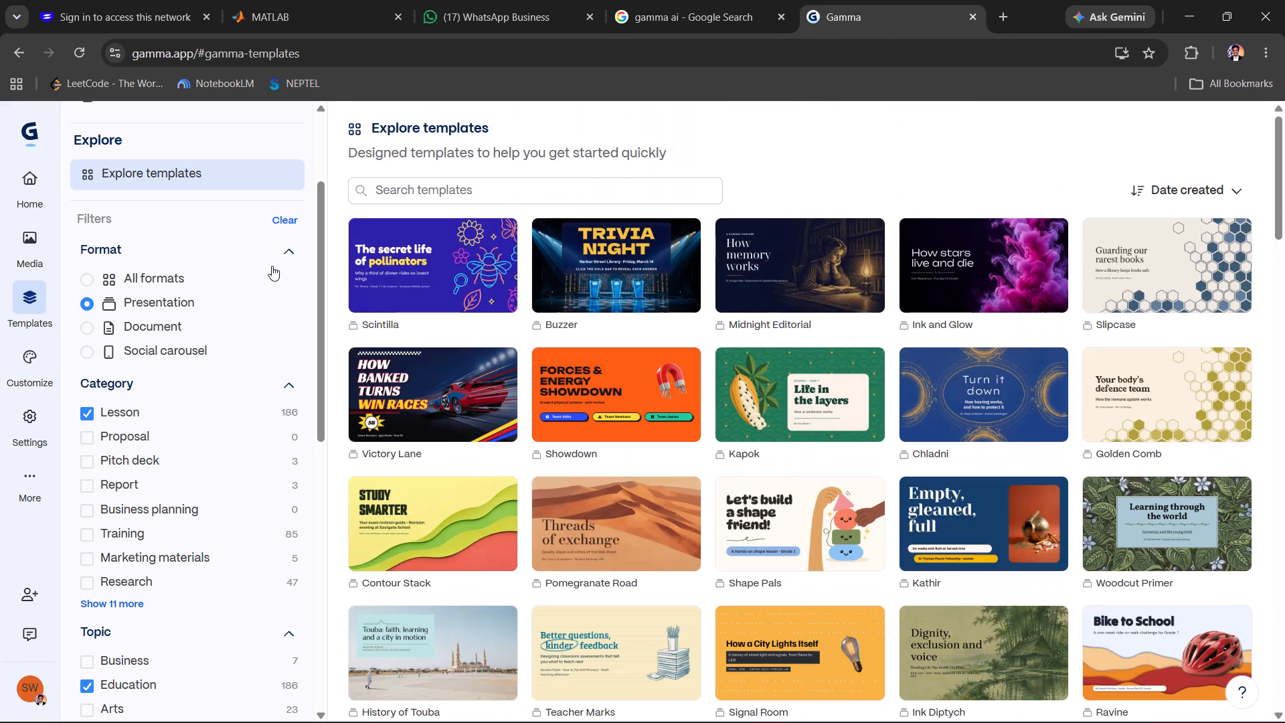
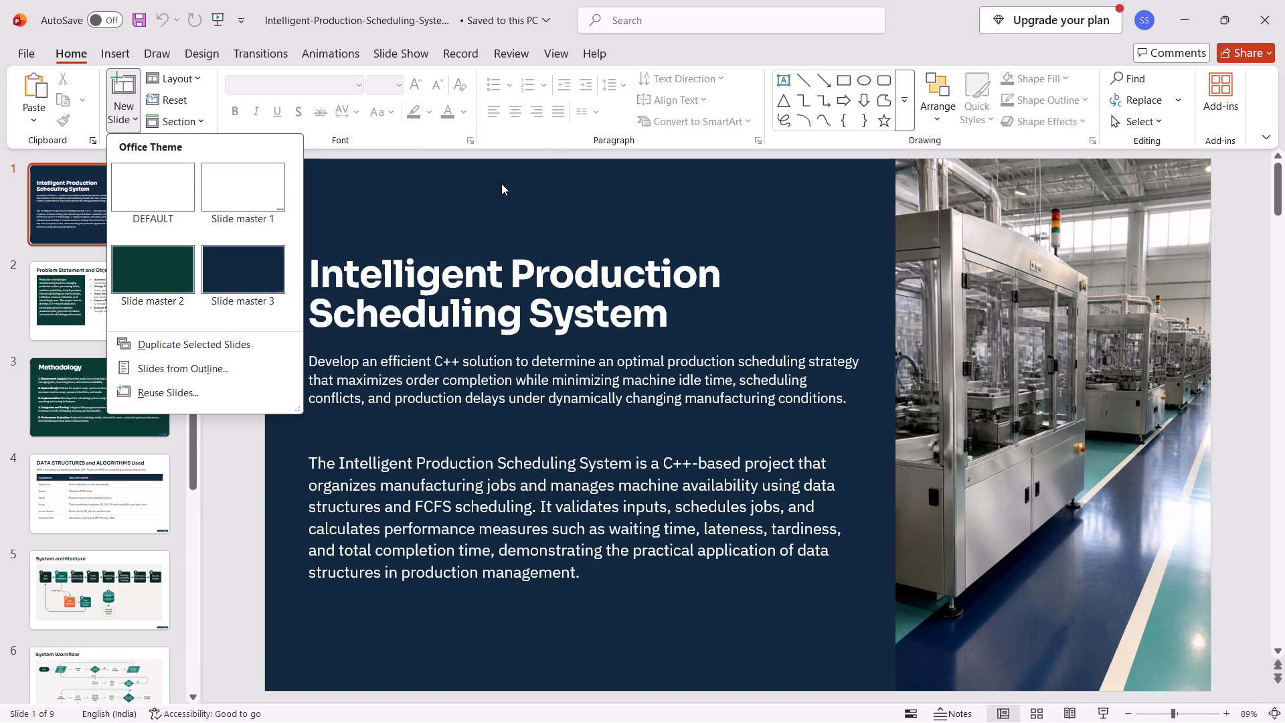
# Switch to PowerPoint and duplicate the opening "Intelligent Production Scheduling System" slide.
pyautogui.click(224, 349)
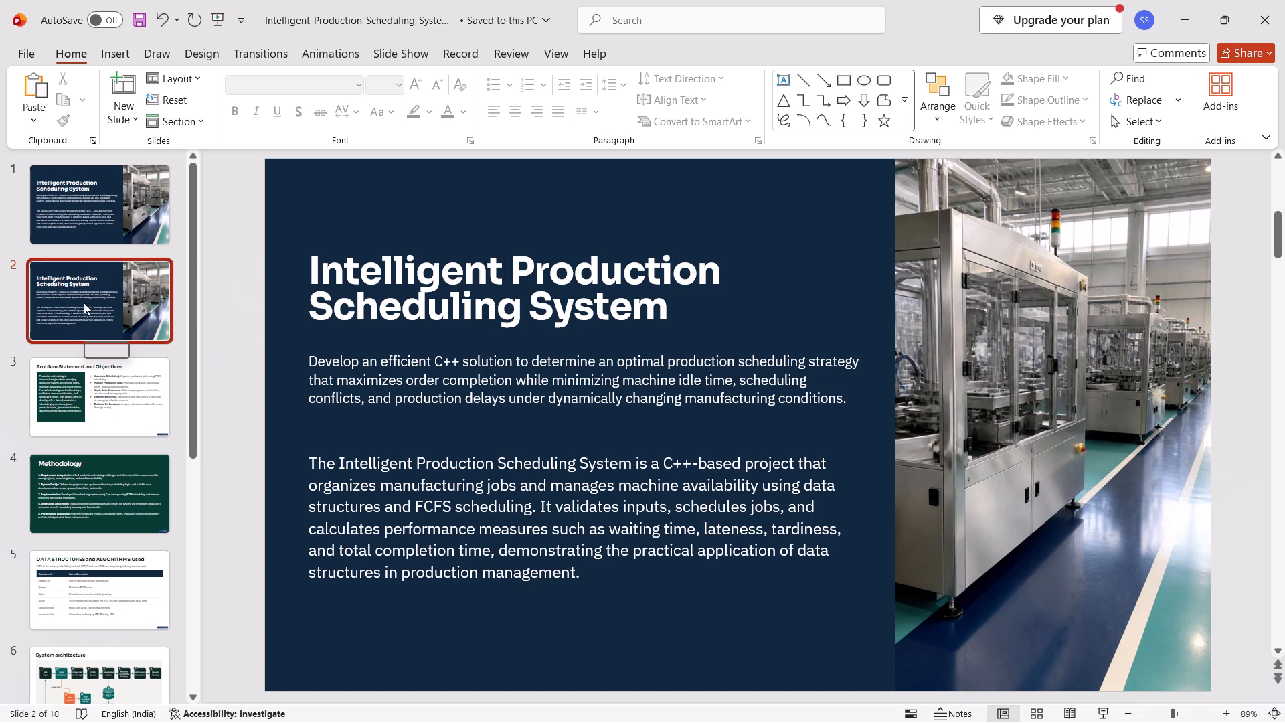
# On the first slide, narrow the dark blue background panel to about half its width, keeping its left edge in place.
pyautogui.click(84, 220)
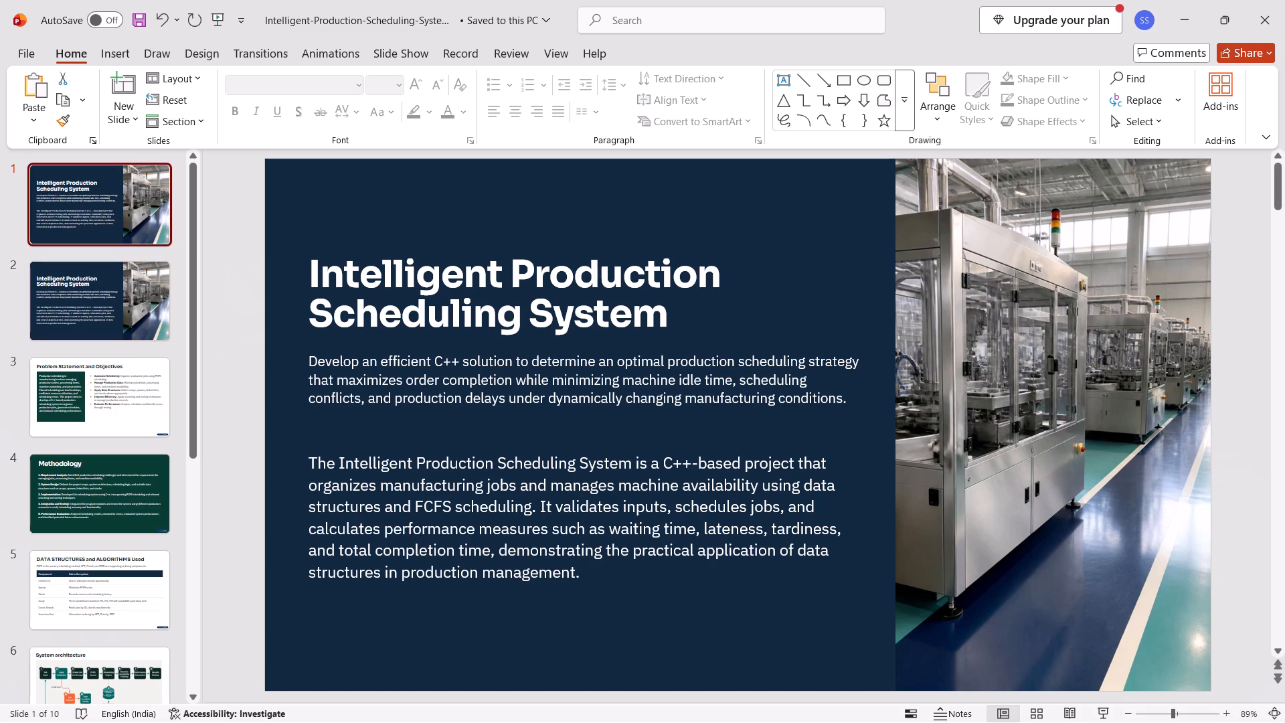
pyautogui.click(306, 255)
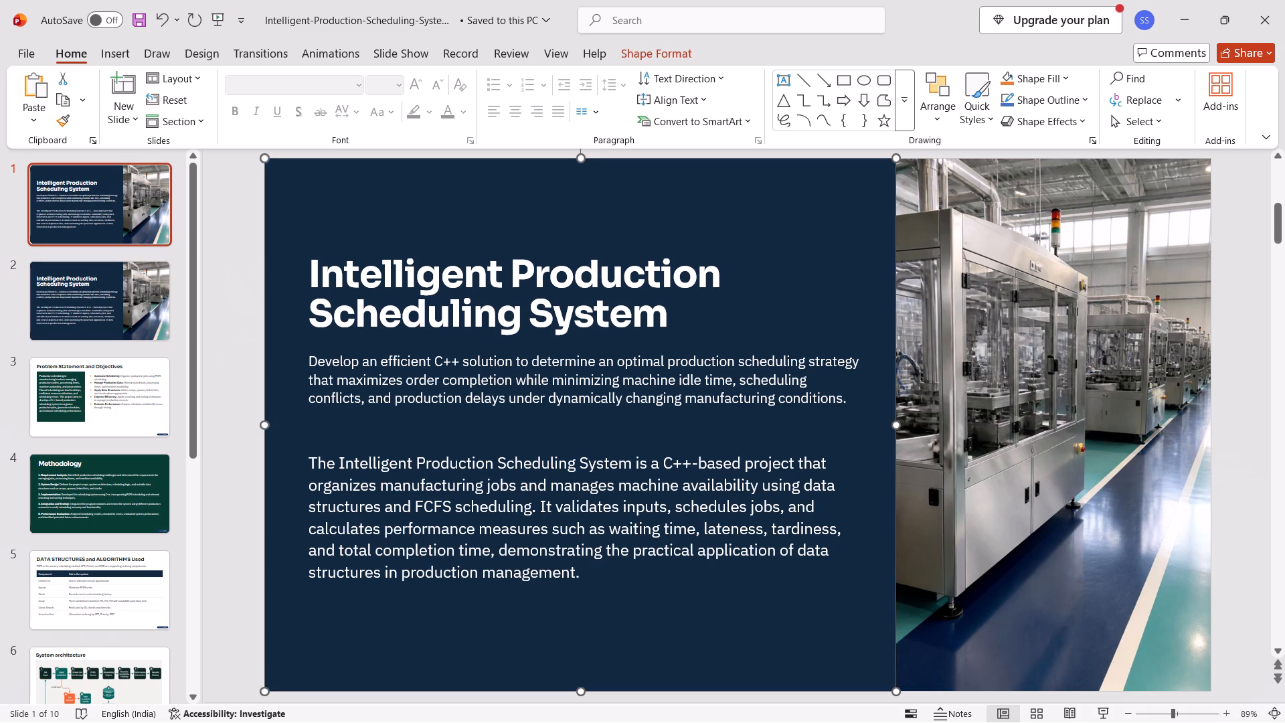
pyautogui.moveTo(897, 422); pyautogui.dragTo(675, 462)
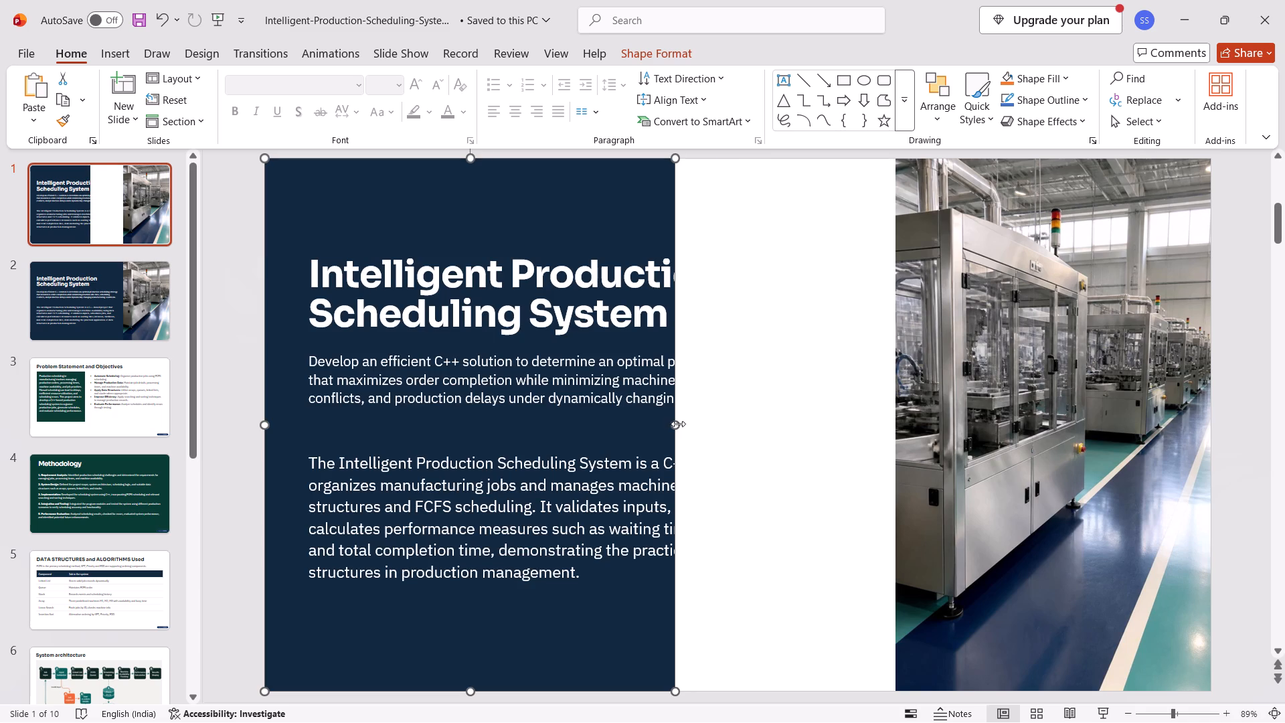
pyautogui.moveTo(674, 424); pyautogui.dragTo(610, 426)
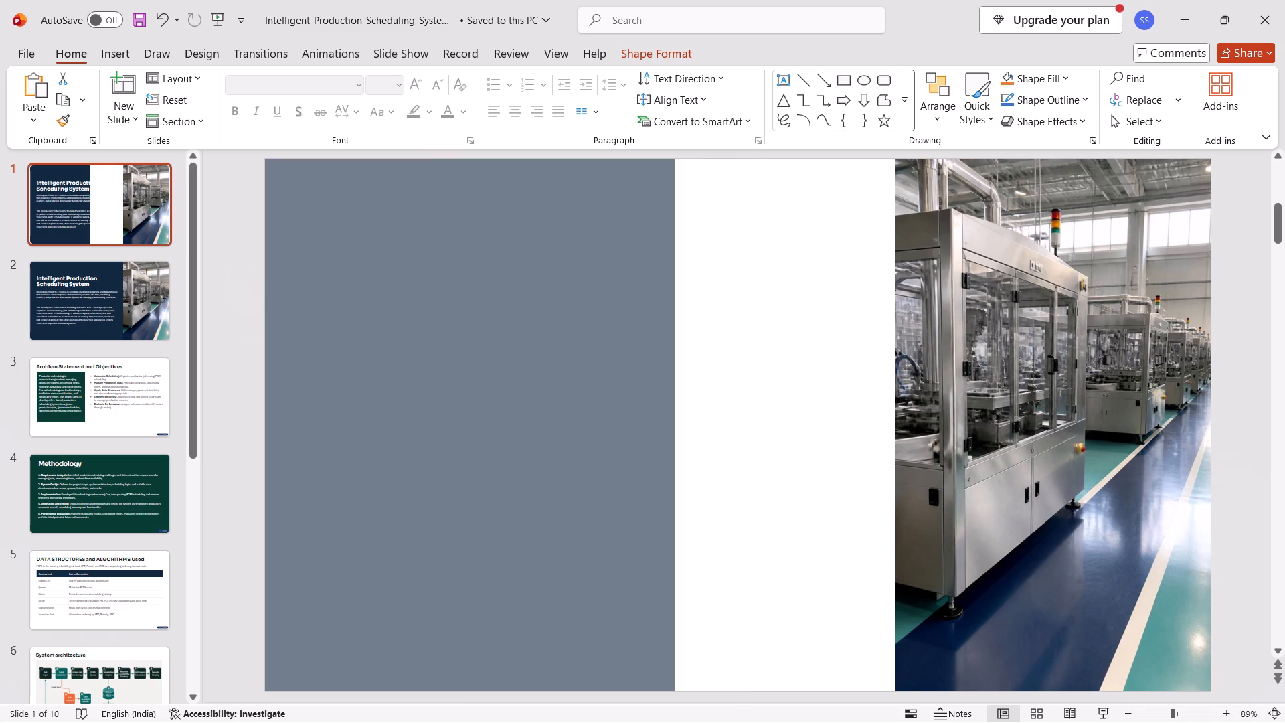
pyautogui.moveTo(610, 426); pyautogui.dragTo(580, 426)
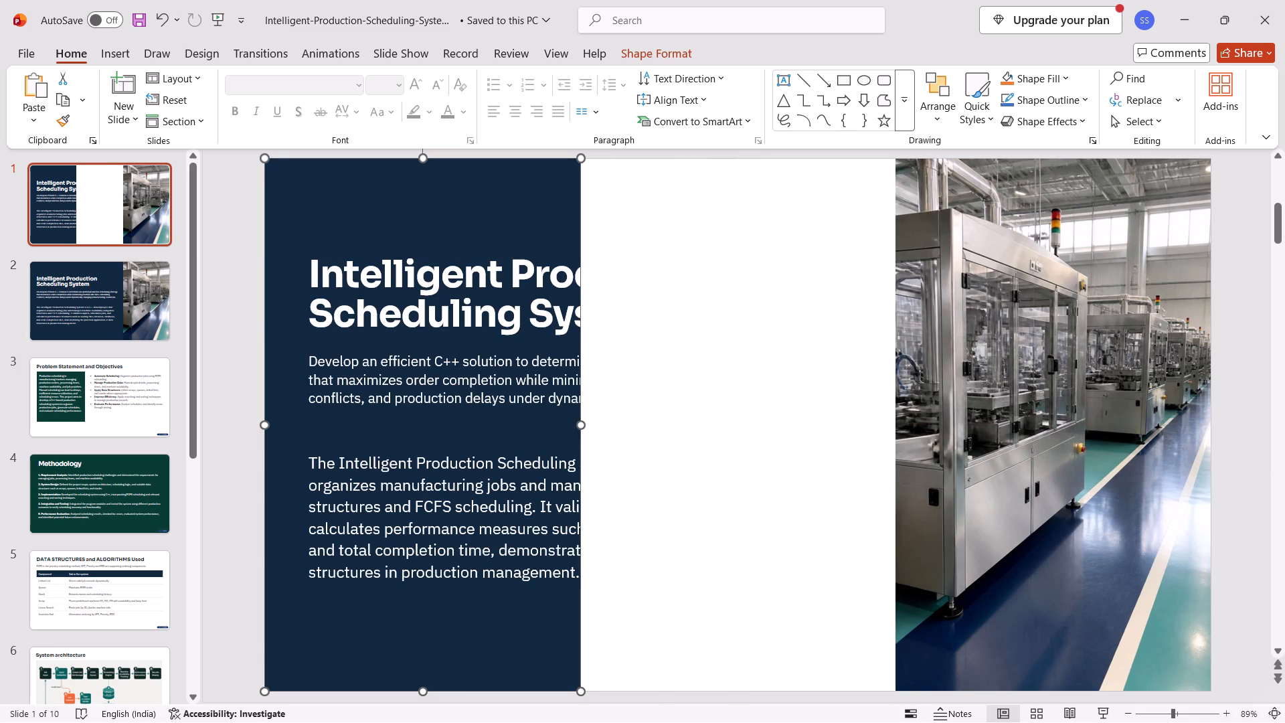
# Delete the title text "Intelligent Production Scheduling System" from the first slide.
pyautogui.click(308, 270)
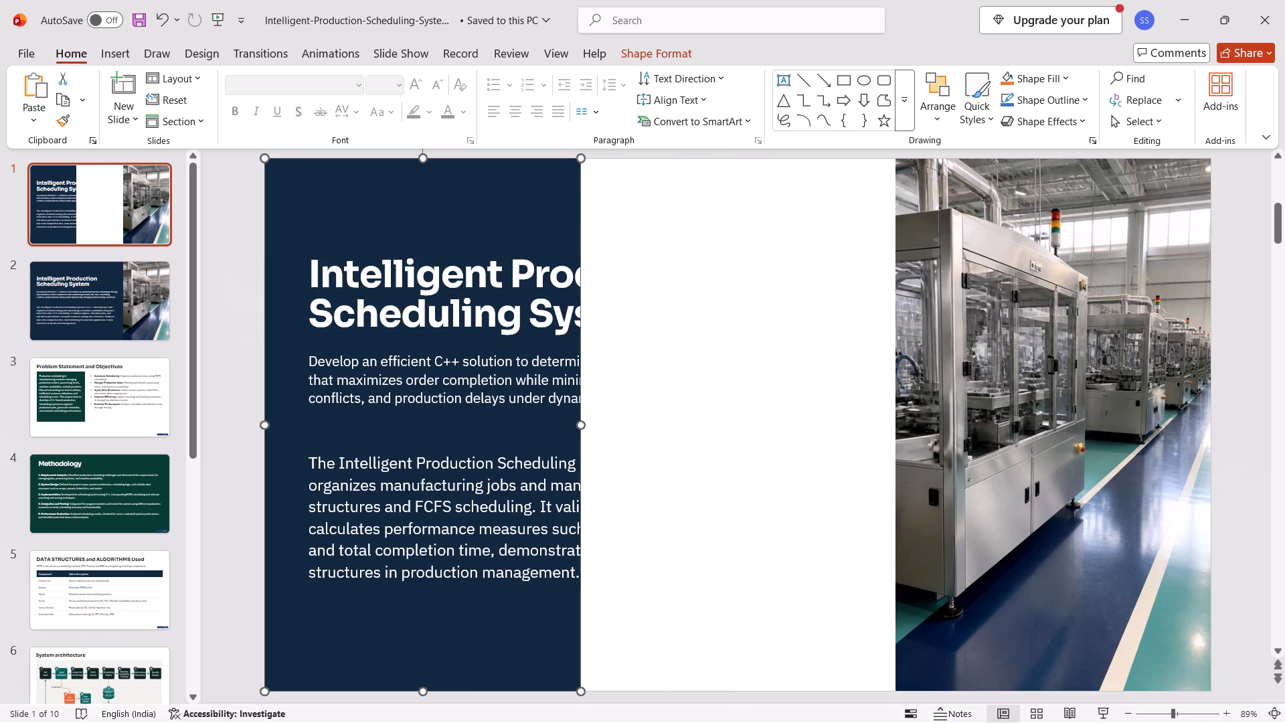
pyautogui.click(315, 270)
pyautogui.doubleClick(315, 268)
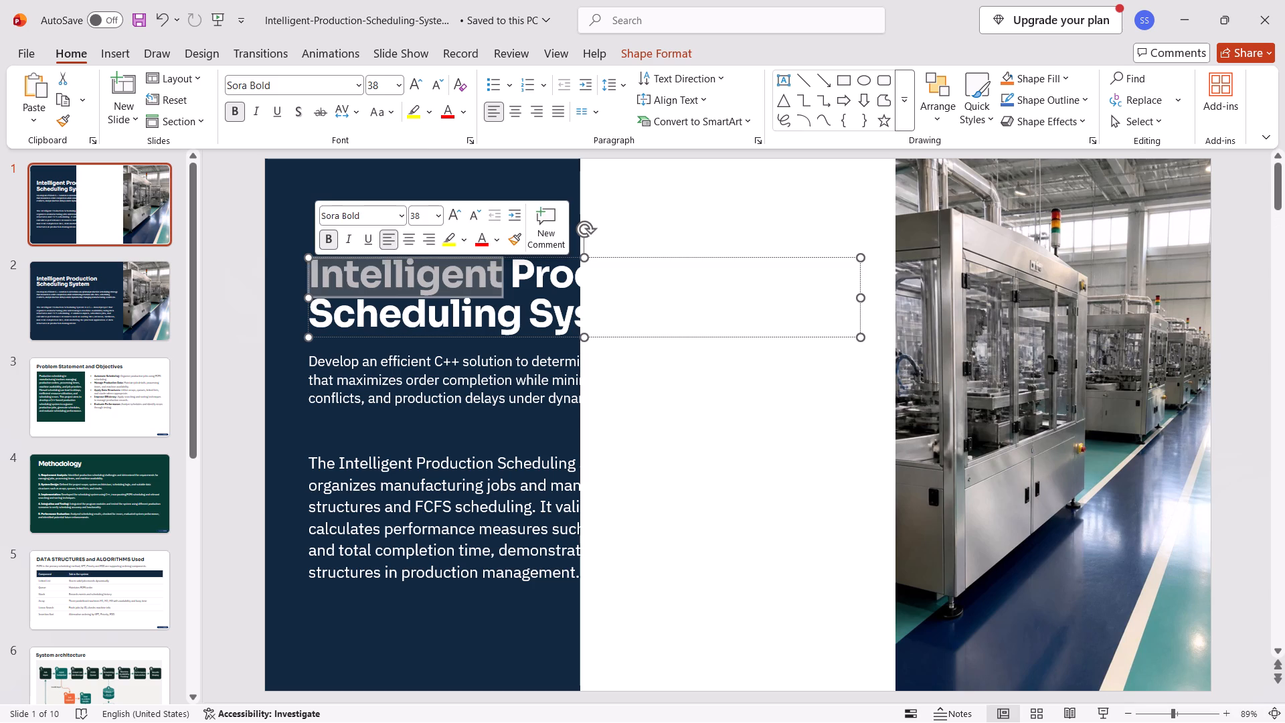
pyautogui.click(313, 268)
pyautogui.moveTo(313, 268); pyautogui.dragTo(460, 452)
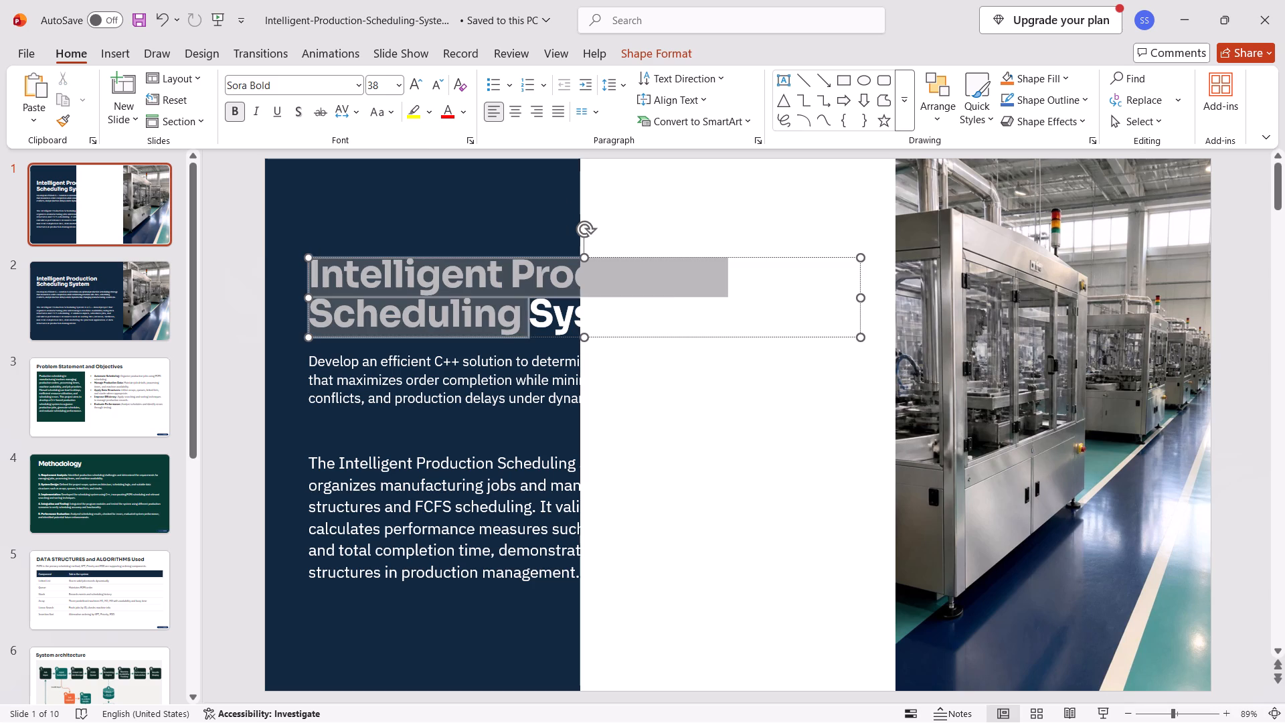
pyautogui.moveTo(460, 452); pyautogui.dragTo(821, 538)
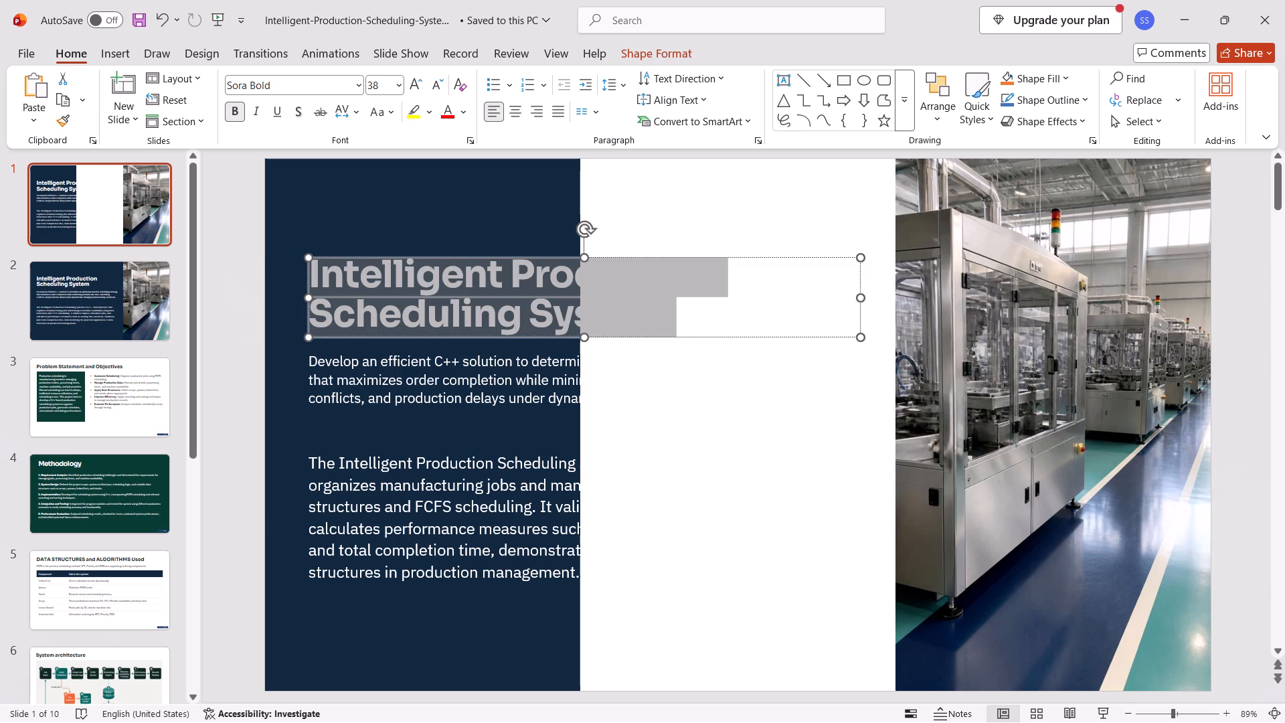
pyautogui.moveTo(821, 538); pyautogui.dragTo(908, 488)
pyautogui.press('BackSpace')
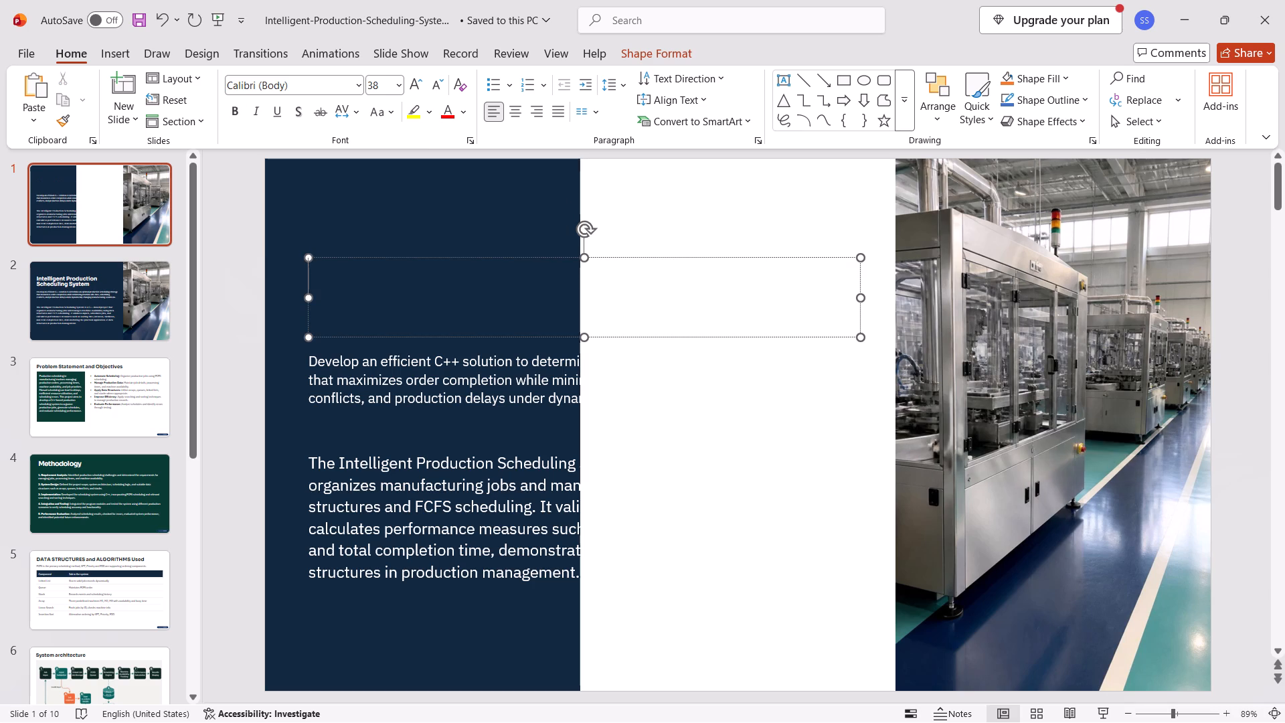
# Delete the paragraph starting "Develop an efficient C++ solution" from the first slide.
pyautogui.click(531, 452)
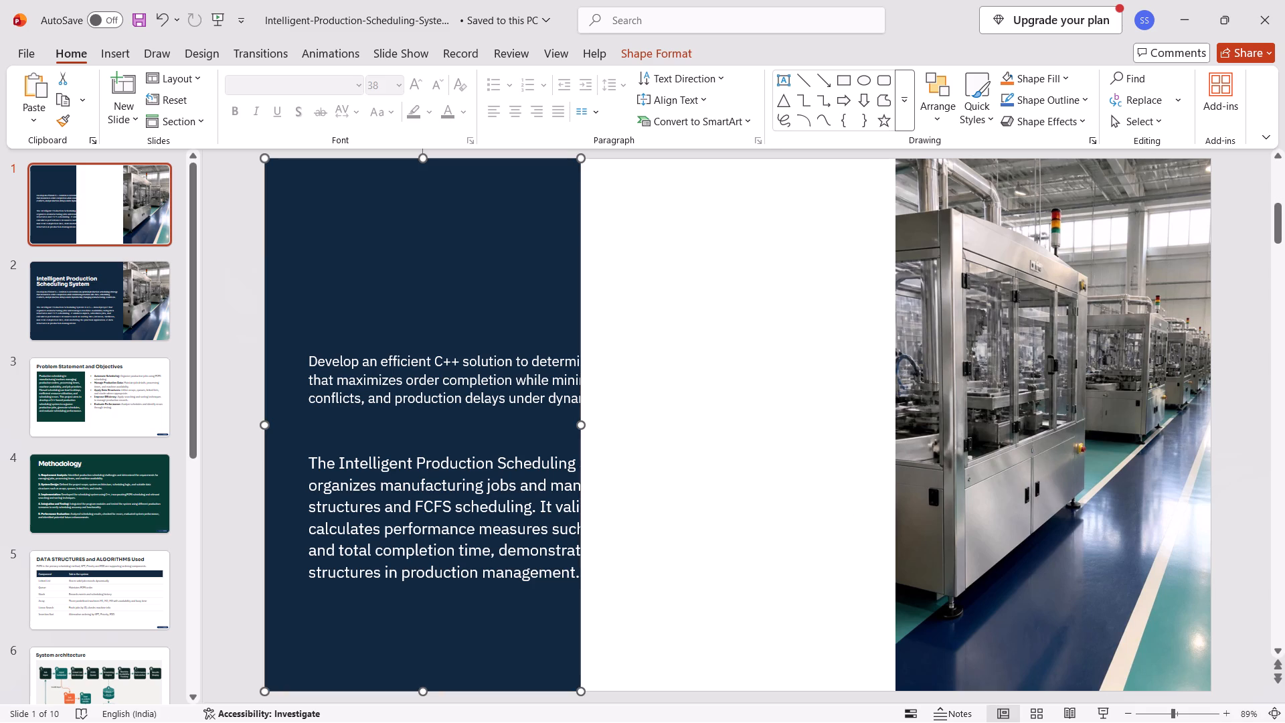
pyautogui.click(317, 368)
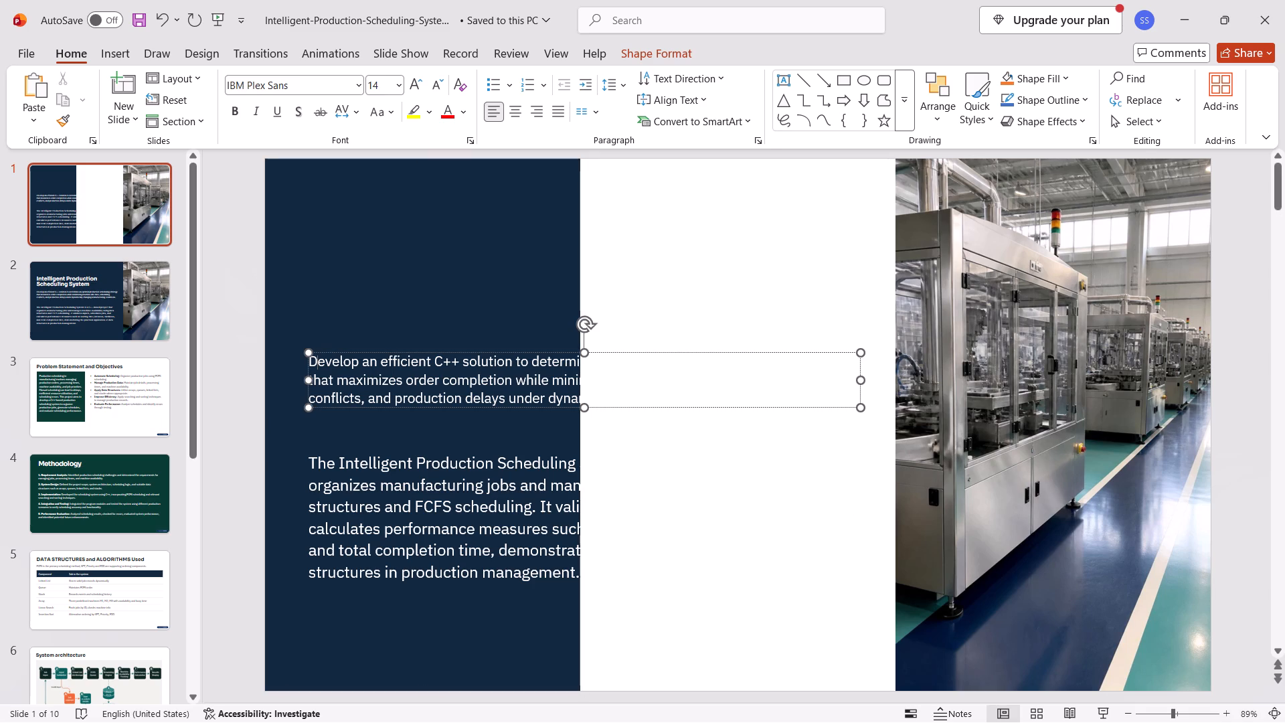
pyautogui.click(308, 364)
pyautogui.hotkey('ctrl', 'a')
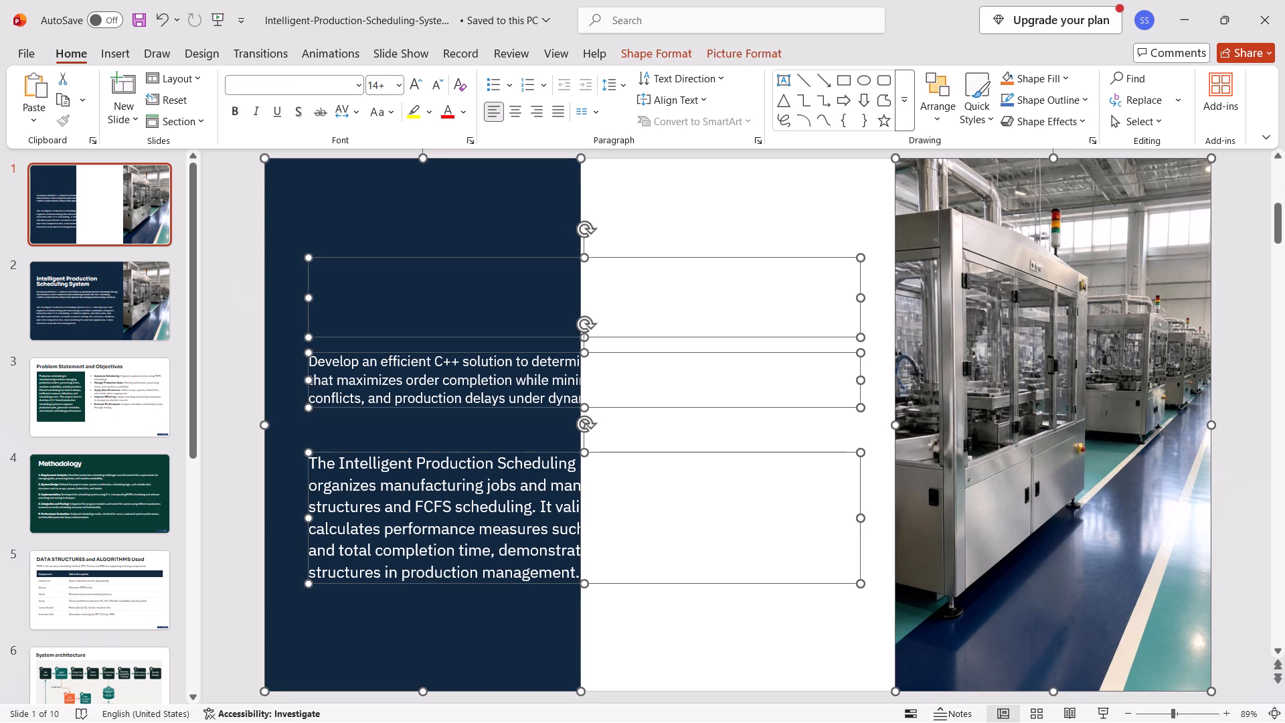
pyautogui.click(383, 380)
pyautogui.hotkey('ctrl', 'a')
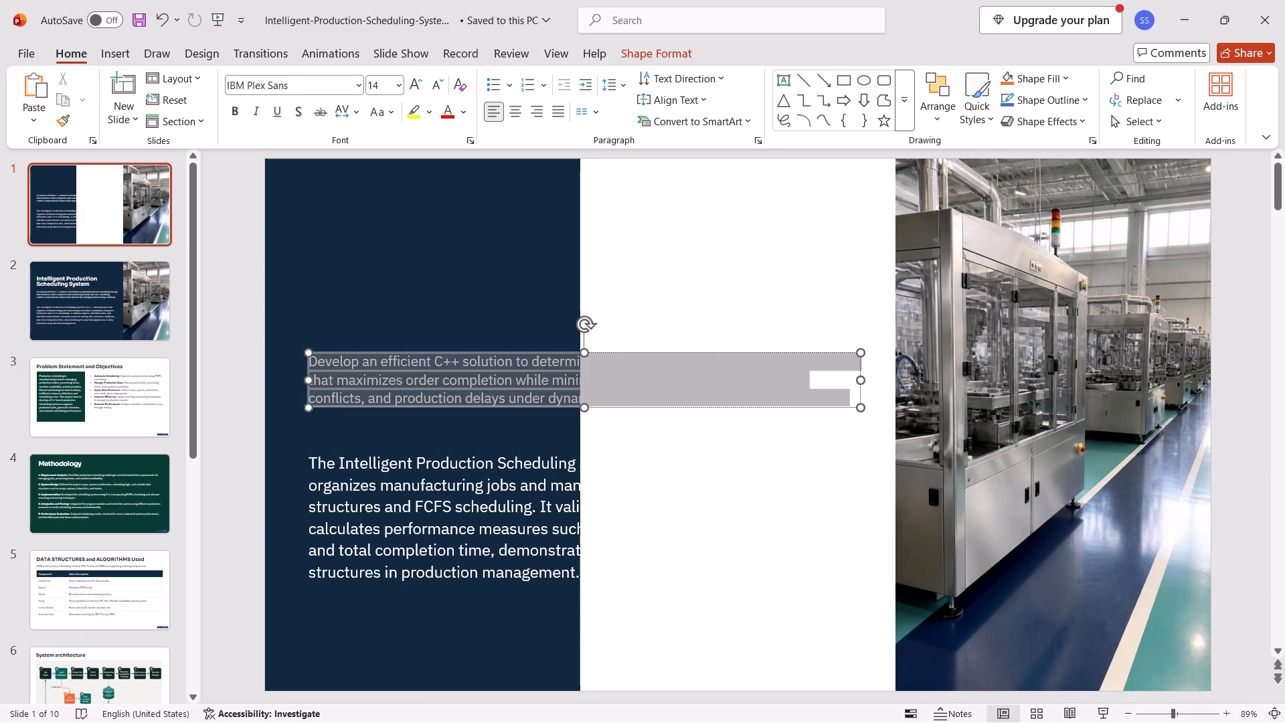
pyautogui.press('BackSpace')
# Clear the remaining paragraph starting "The Intelligent Production Scheduling System is" from the first slide.
pyautogui.click(386, 475)
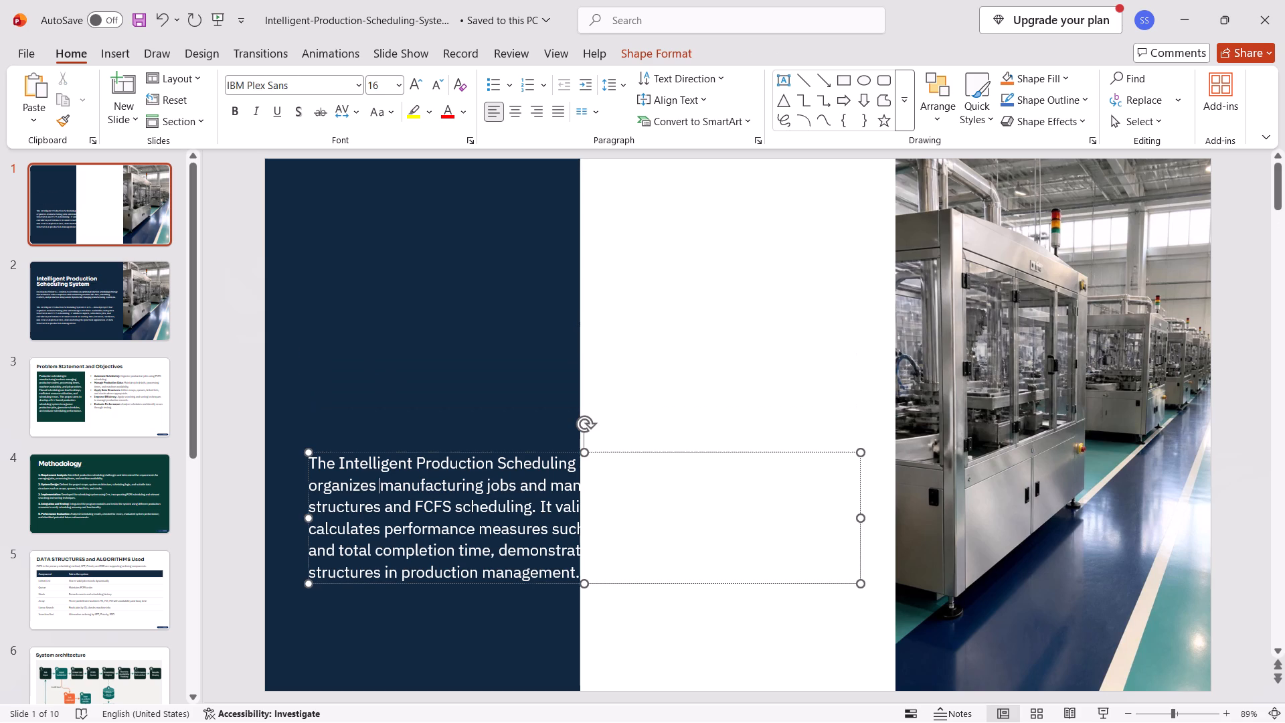
pyautogui.click(372, 345)
pyautogui.hotkey('ctrl', 'a')
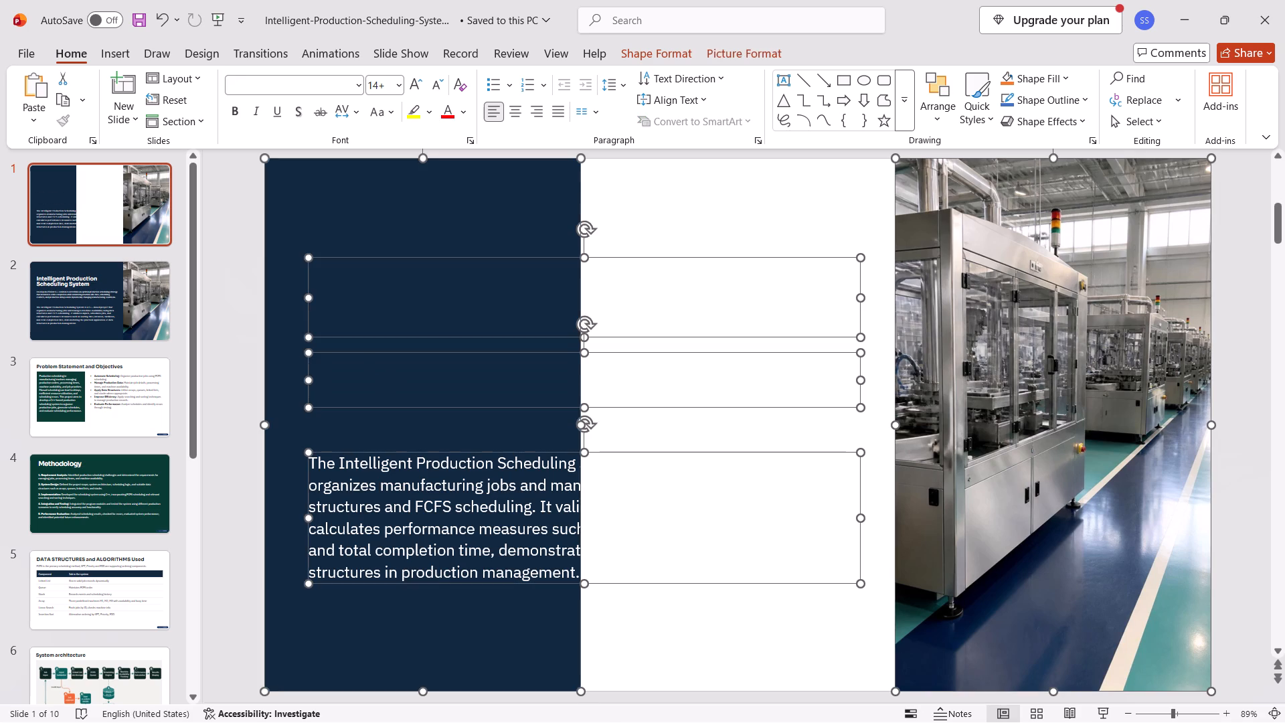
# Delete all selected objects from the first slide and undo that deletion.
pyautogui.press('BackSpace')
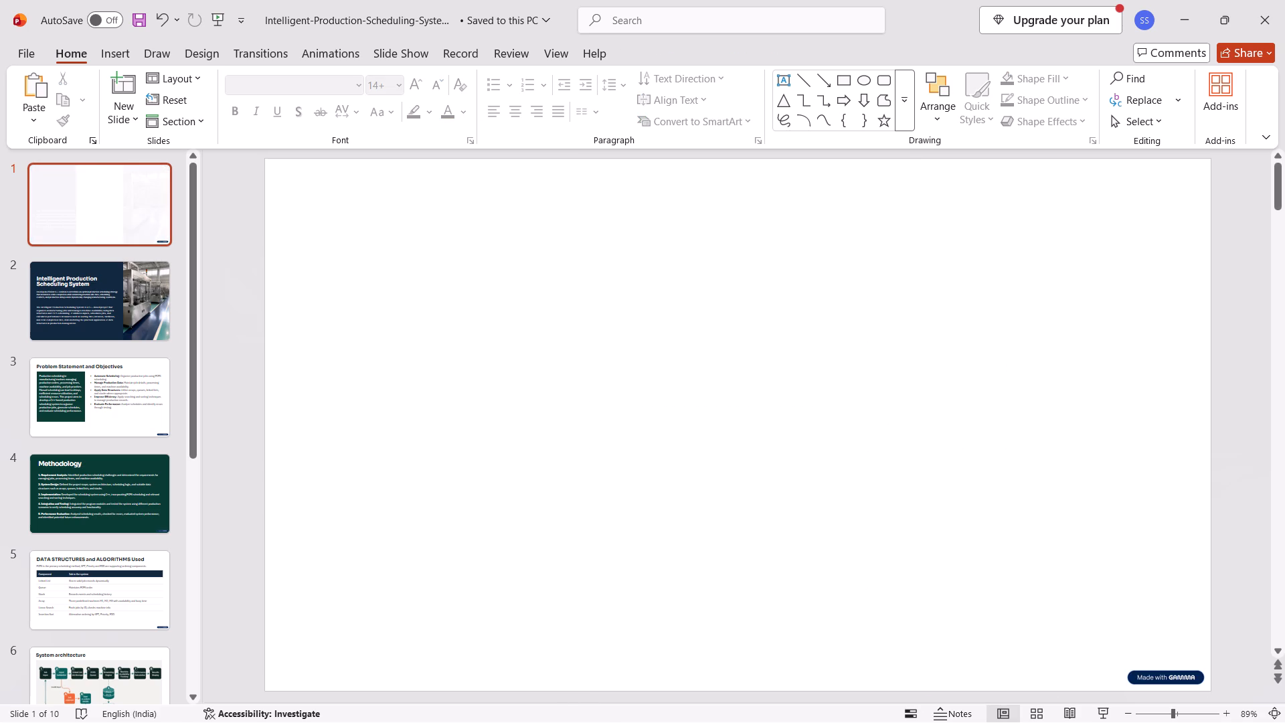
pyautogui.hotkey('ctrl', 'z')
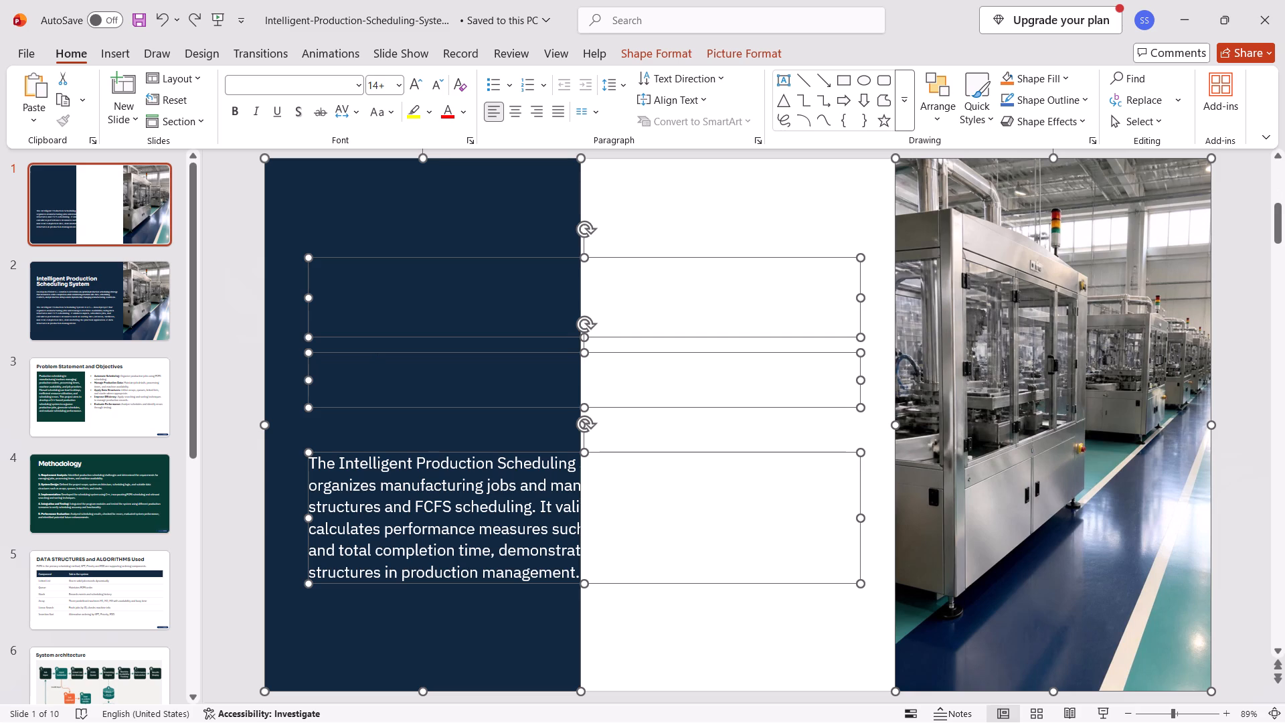
# Clear all the text of the paragraph starting "The Intelligent Production Scheduling" on the first slide, keeping its empty text box.
pyautogui.click(383, 498)
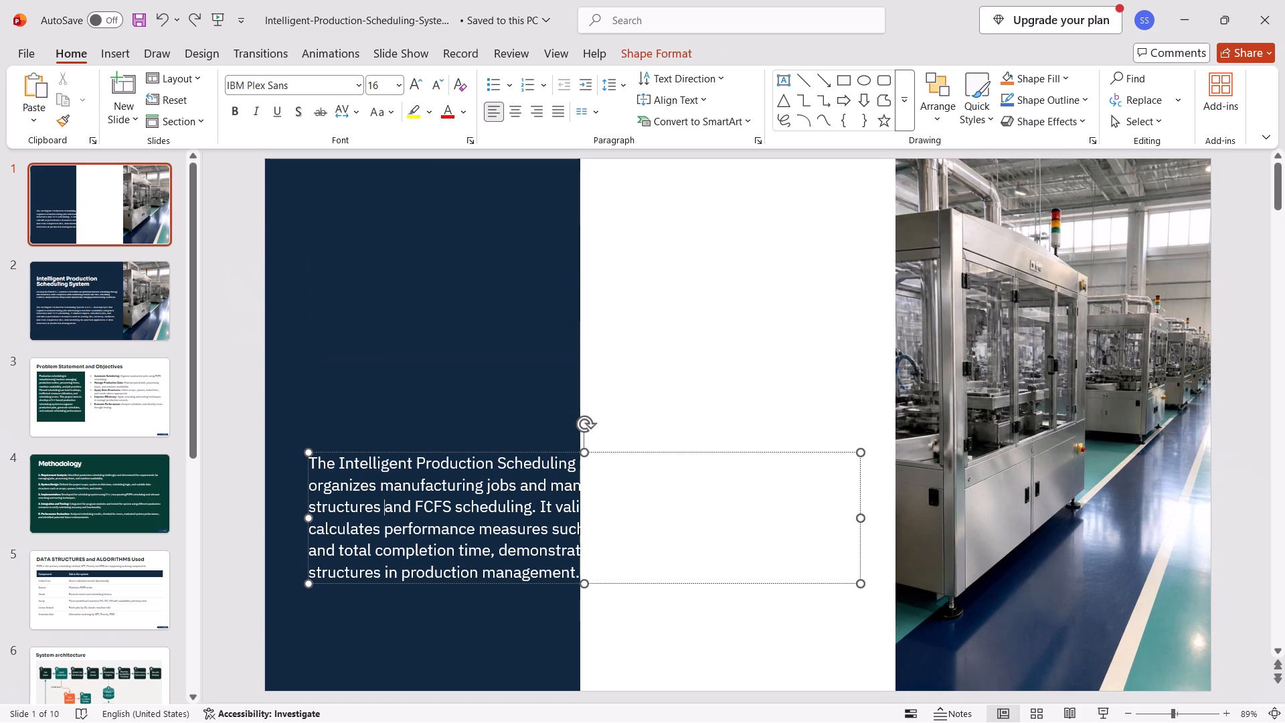
pyautogui.hotkey('ctrl', 'a')
pyautogui.press('\\')
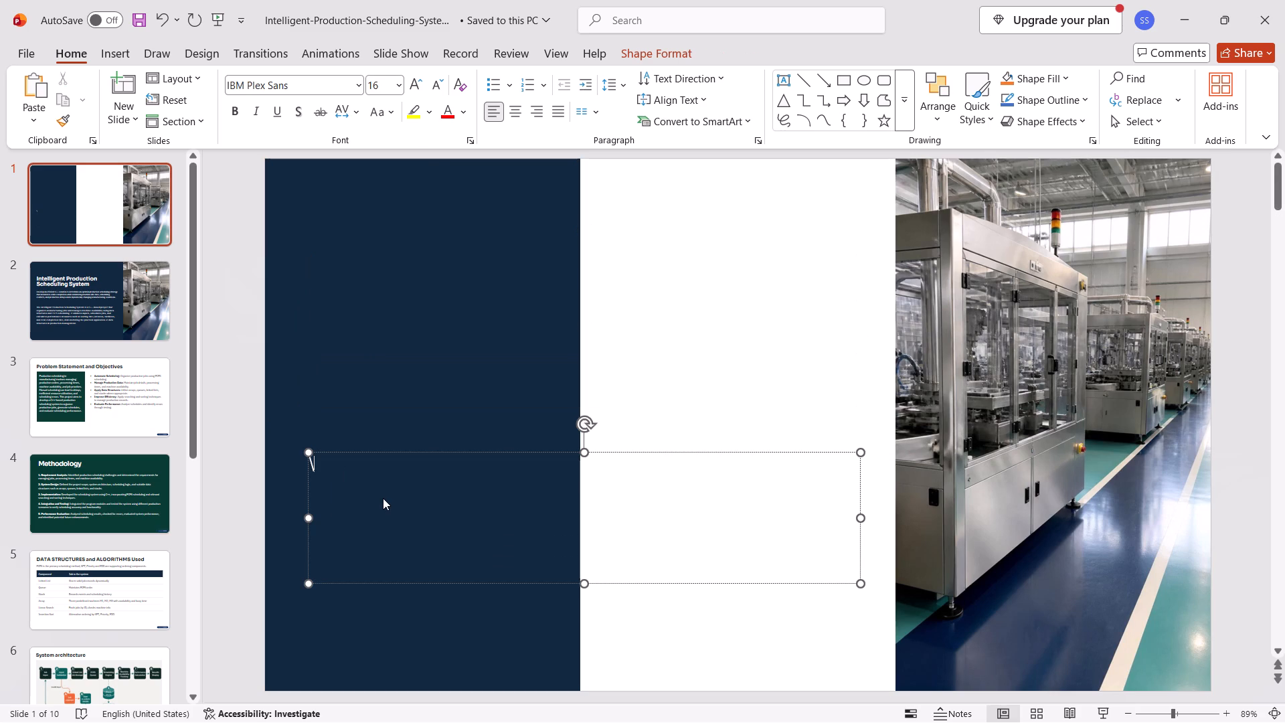
pyautogui.press('BackSpace')
# Make the emptied lower text box on the first slide slightly taller by extending its top edge upward.
pyautogui.moveTo(583, 453); pyautogui.dragTo(597, 453)
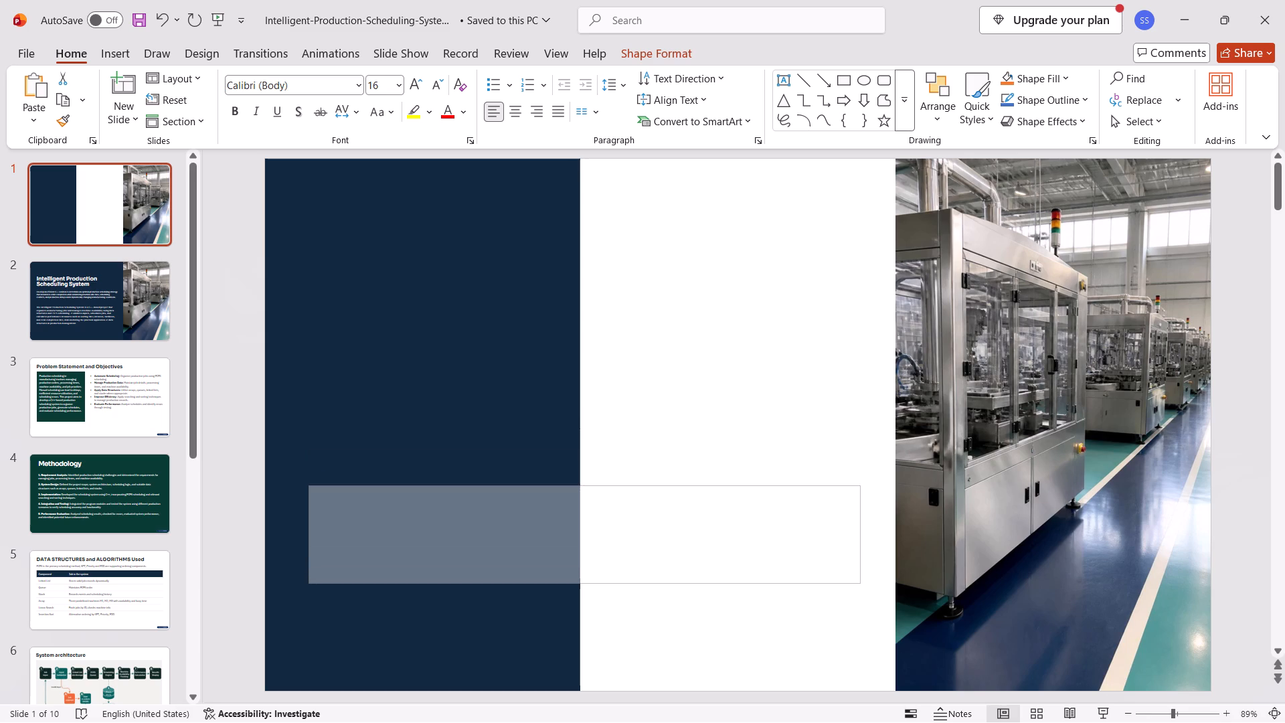
pyautogui.moveTo(597, 453); pyautogui.dragTo(604, 421)
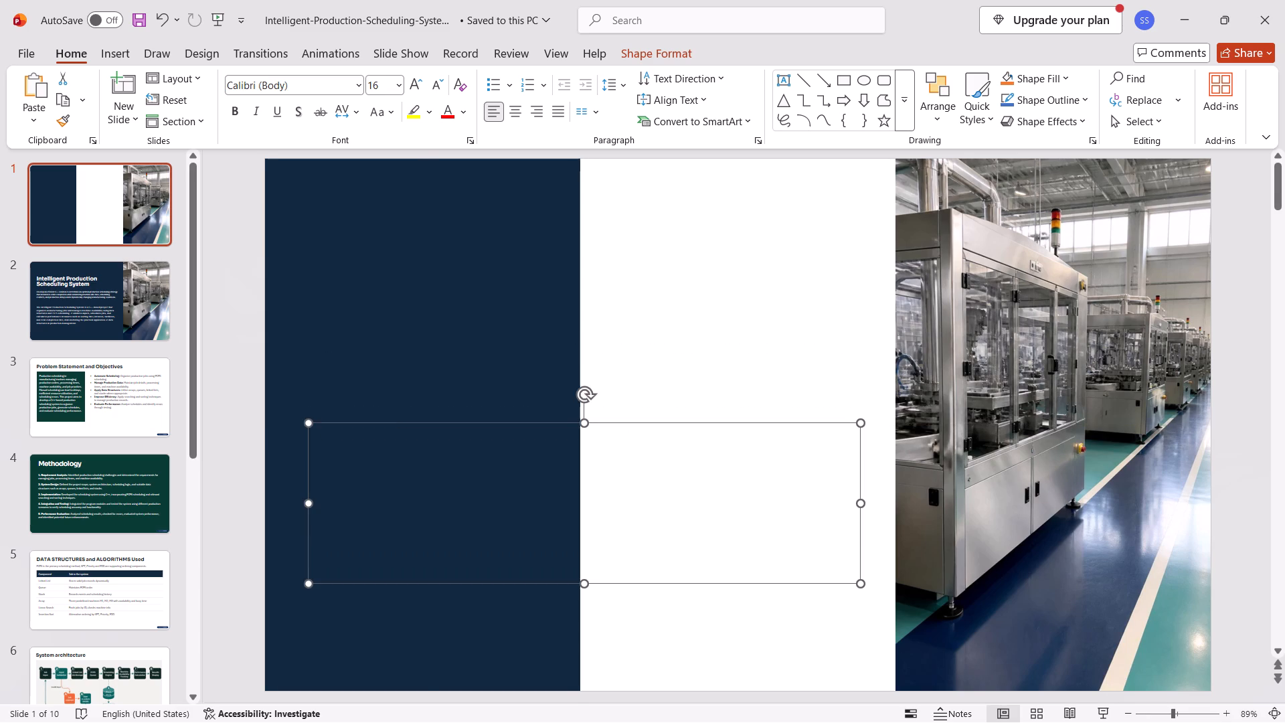
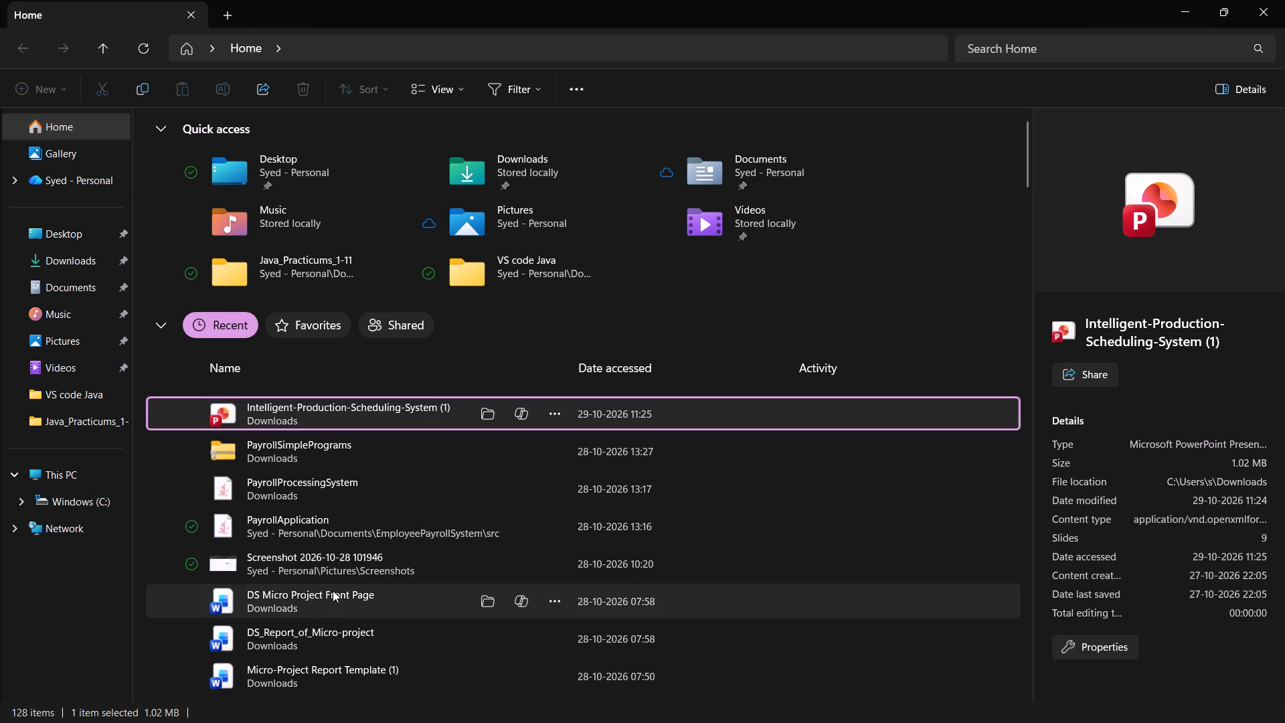
# Open the DS_Report_of_Micro-project document and copy the Student Team Members heading together with its numbered list.
pyautogui.doubleClick(323, 644)
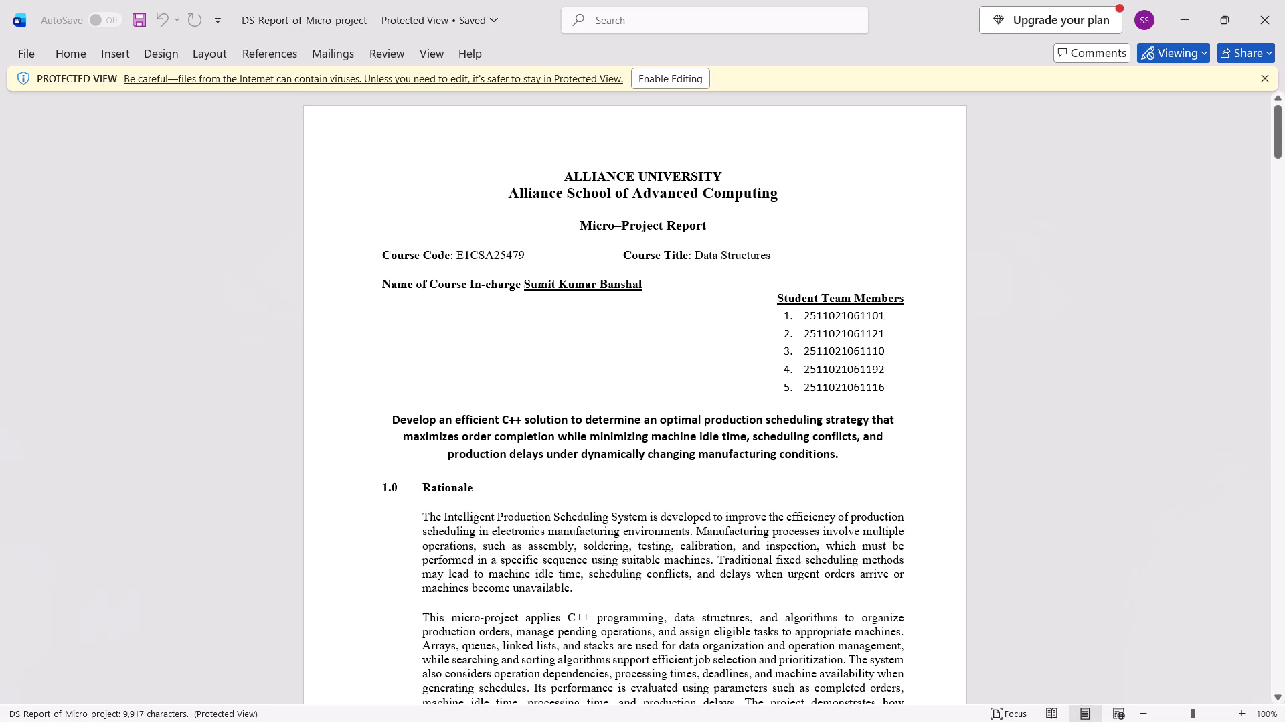
pyautogui.moveTo(777, 299); pyautogui.dragTo(891, 396)
pyautogui.hotkey('ctrl', 'c')
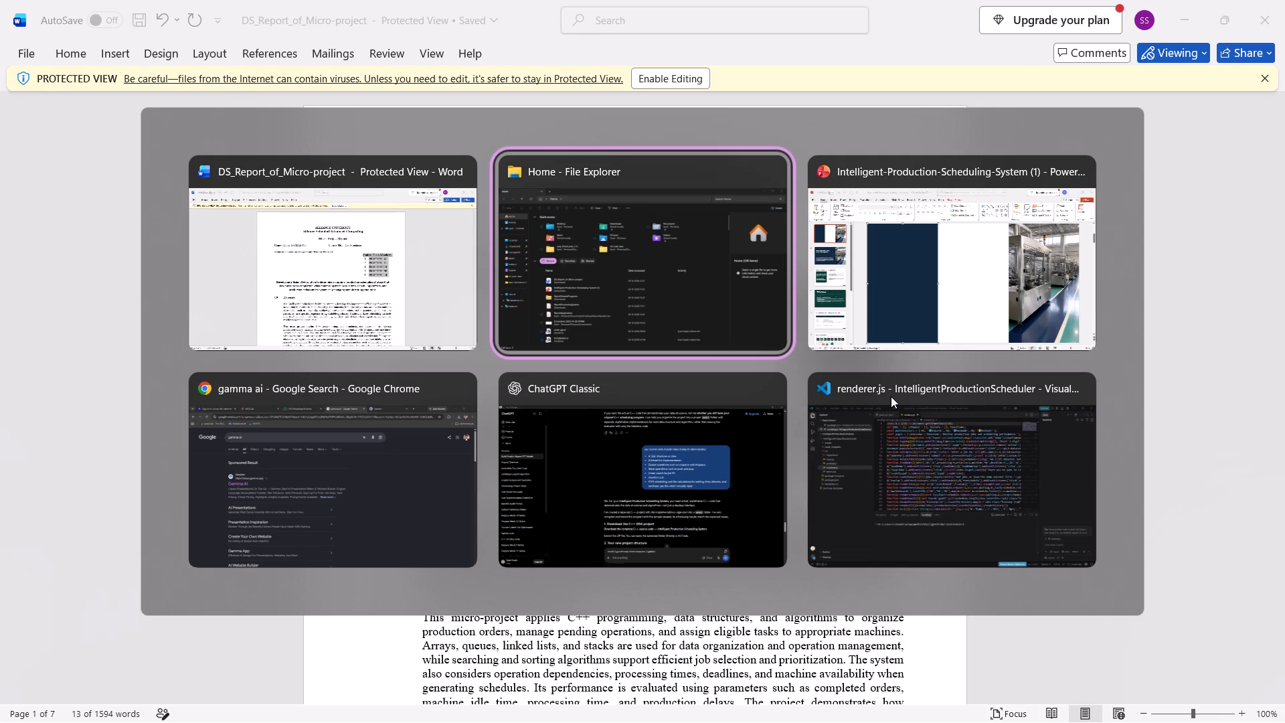
# Switch to PowerPoint and paste the Student Team Members list into a new text box low on the first slide's dark blue panel.
pyautogui.click(502, 491)
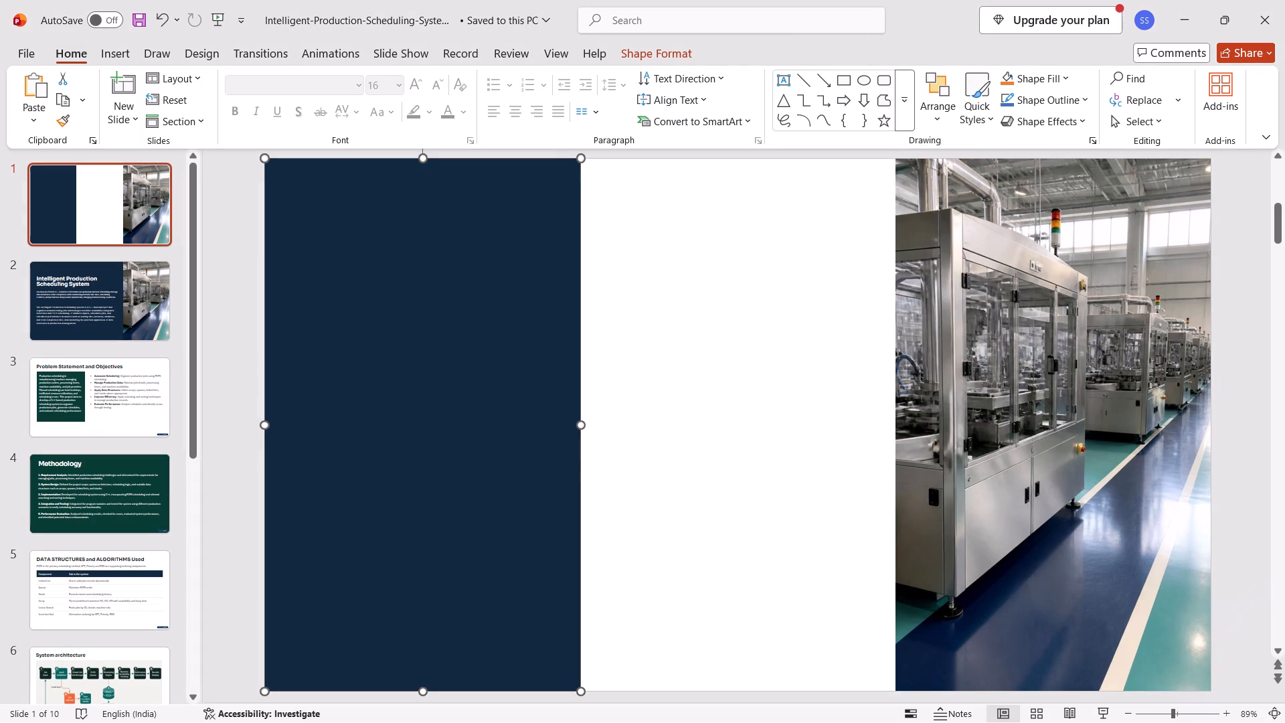
pyautogui.click(456, 453)
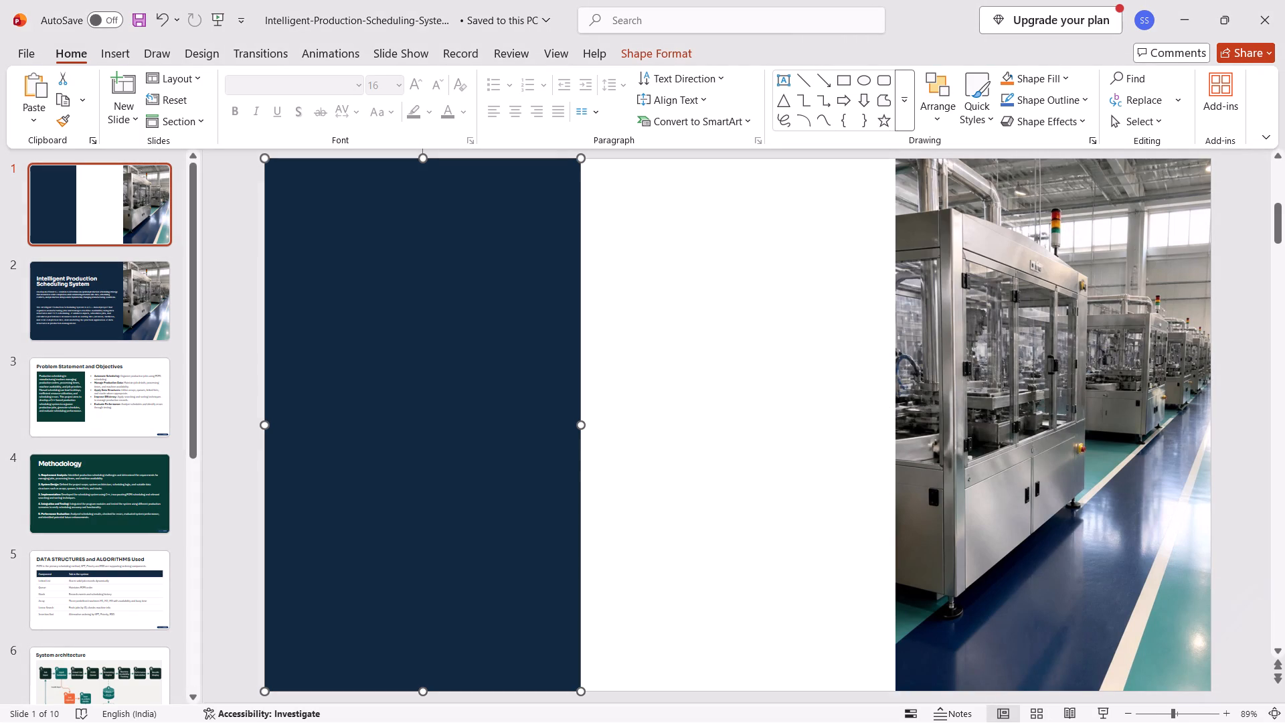
pyautogui.click(371, 423)
pyautogui.click(751, 309)
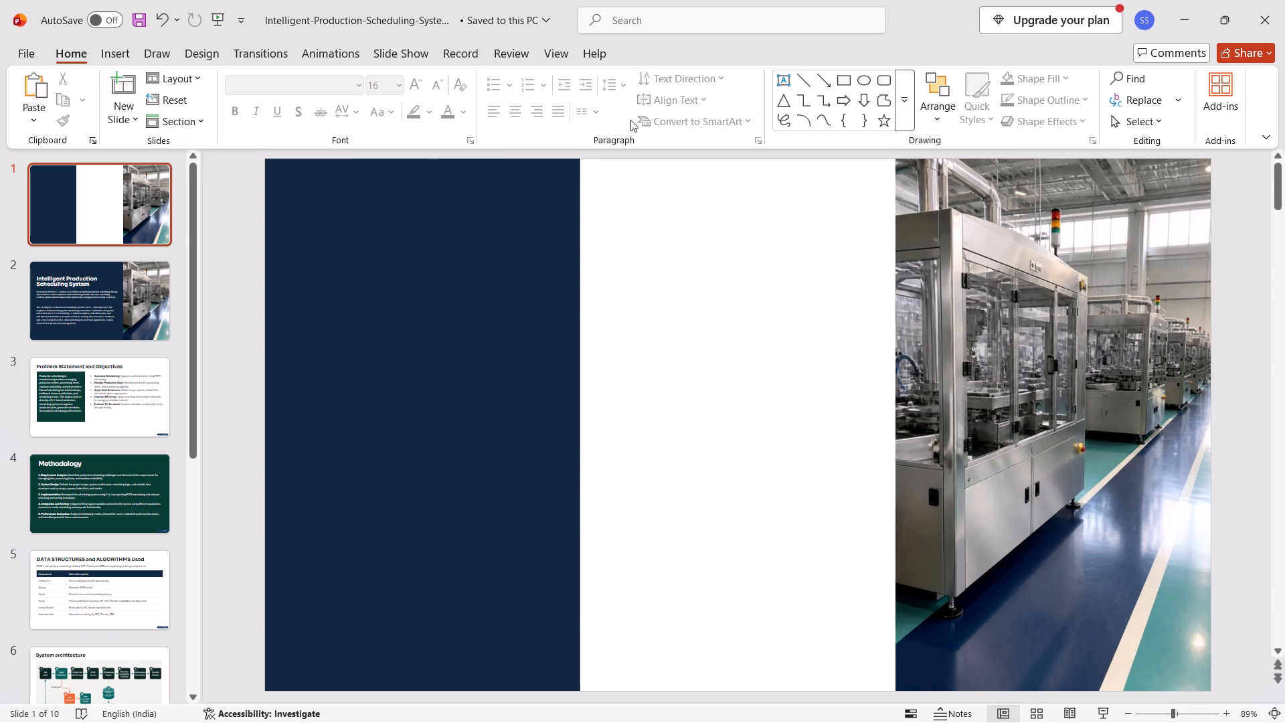
pyautogui.click(114, 51)
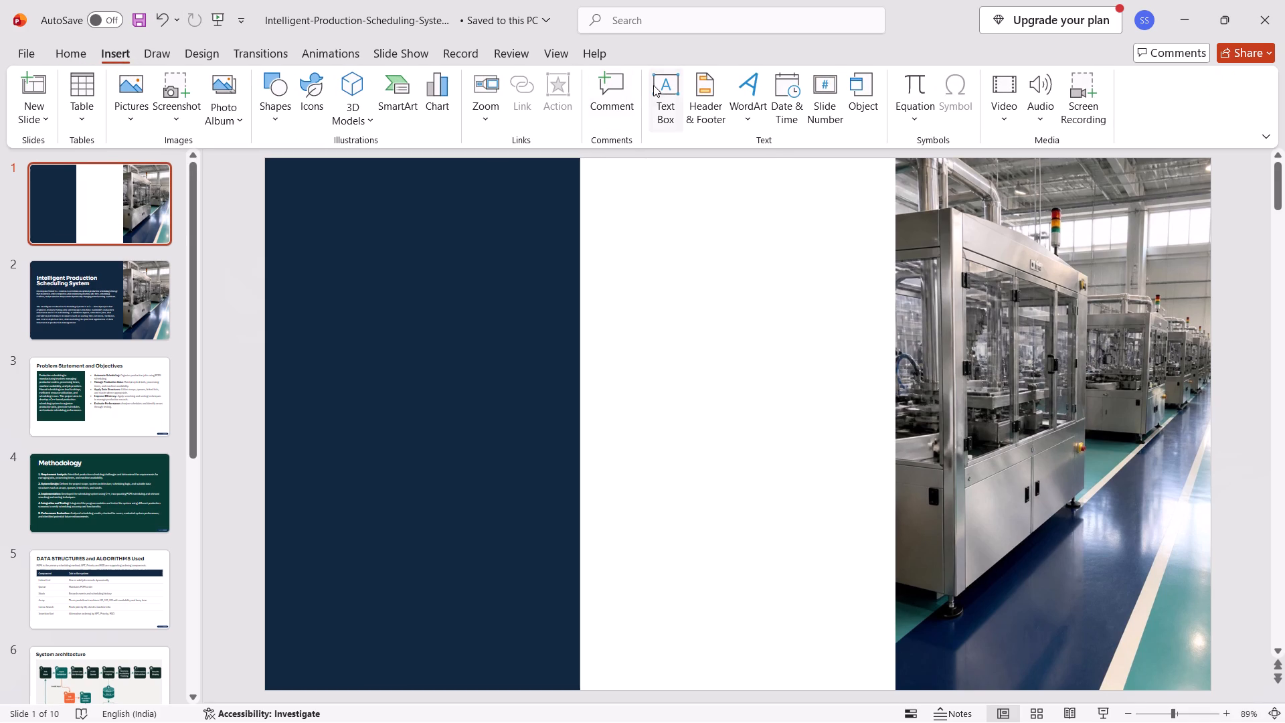
pyautogui.click(653, 87)
pyautogui.click(477, 279)
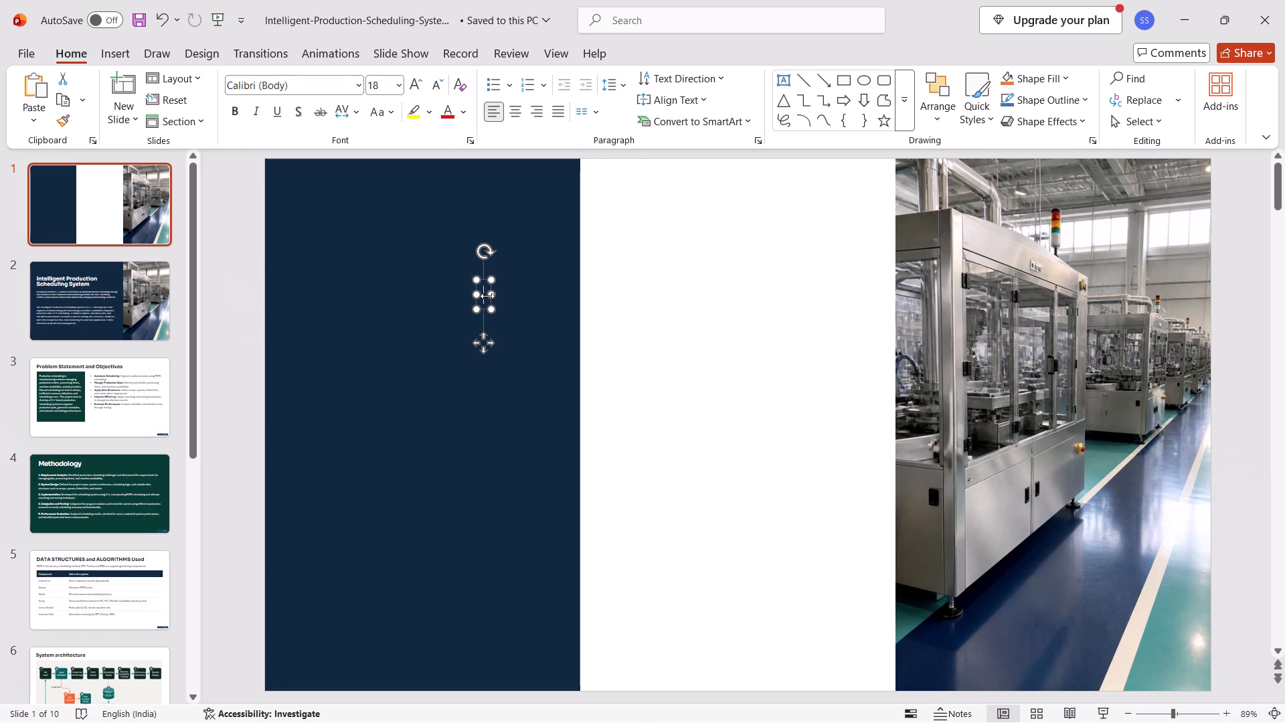
pyautogui.moveTo(484, 341); pyautogui.dragTo(469, 497)
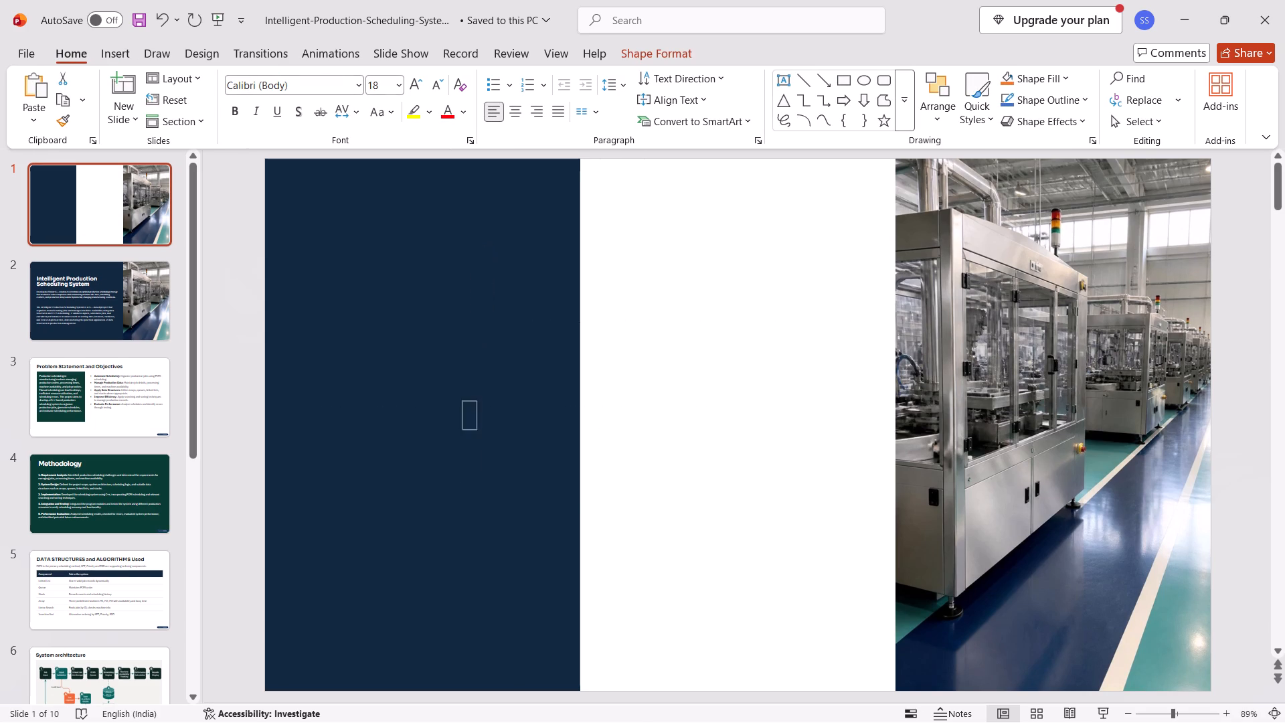
pyautogui.moveTo(469, 497); pyautogui.dragTo(460, 570)
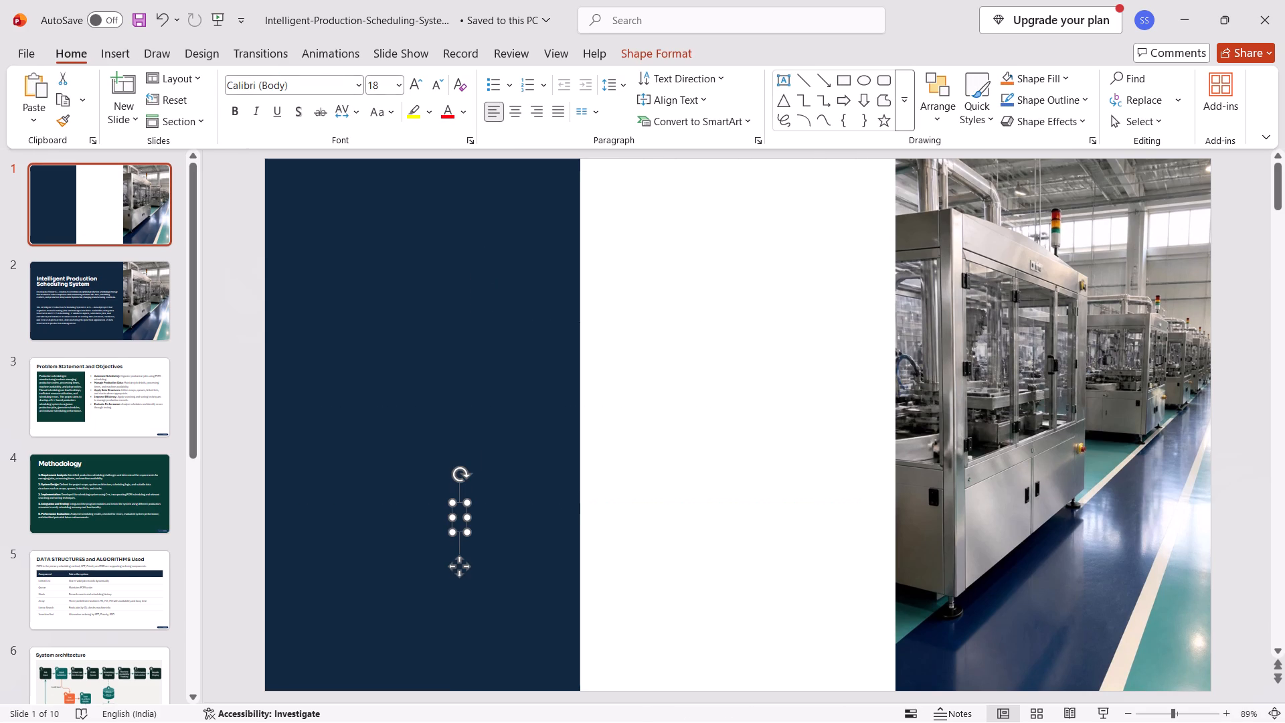
pyautogui.hotkey('ctrl', 'v')
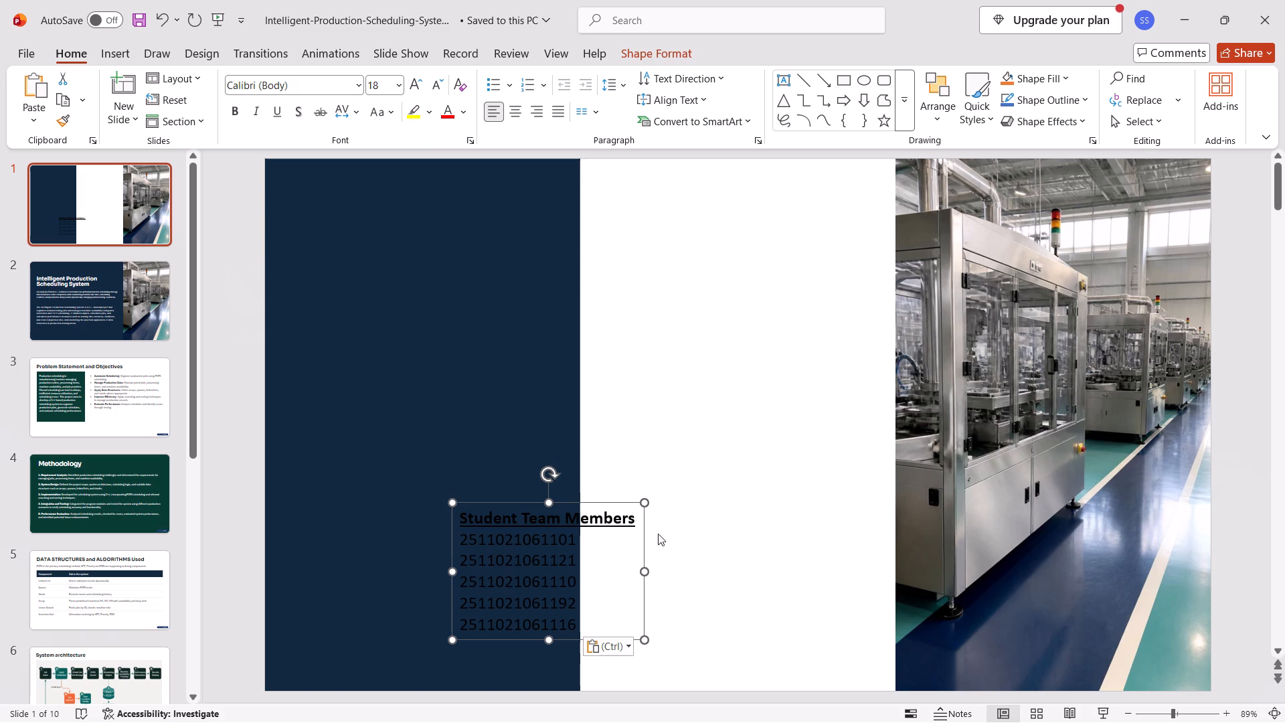
# Widen the Student Team Members text box on both sides, bringing its left edge near the dark blue panel's left edge.
pyautogui.moveTo(645, 572); pyautogui.dragTo(713, 570)
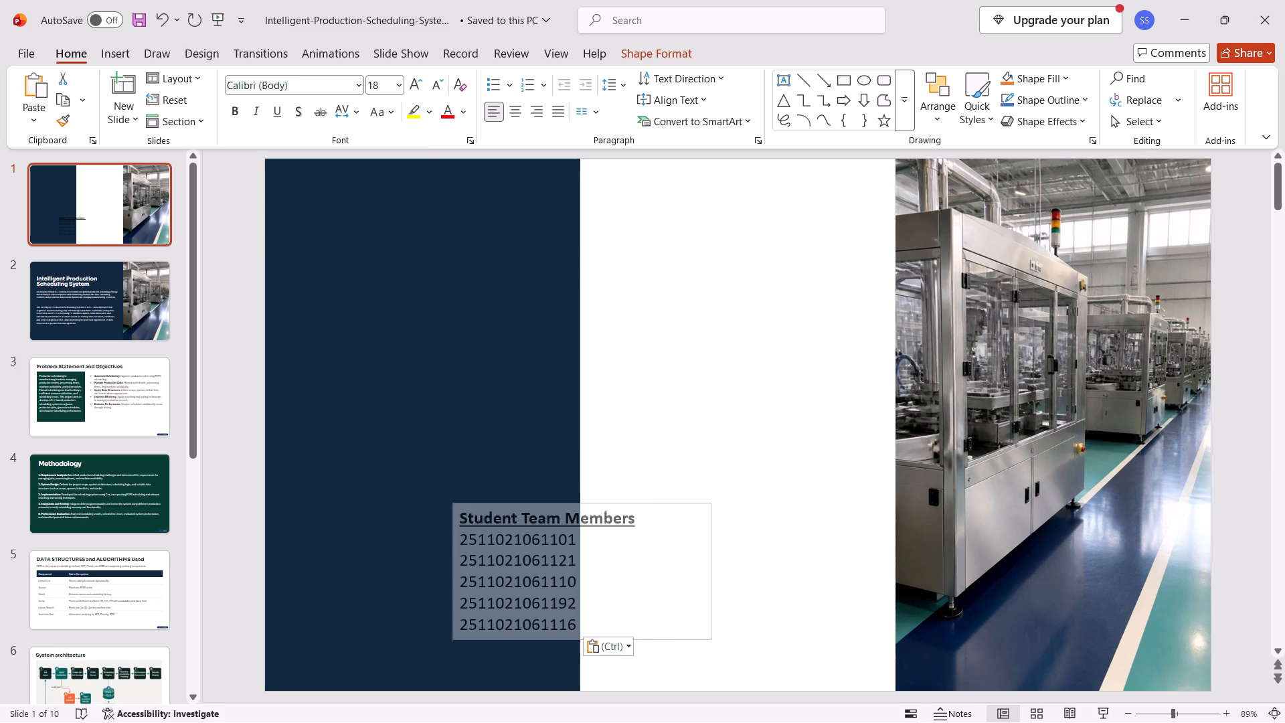
pyautogui.moveTo(713, 570); pyautogui.dragTo(762, 564)
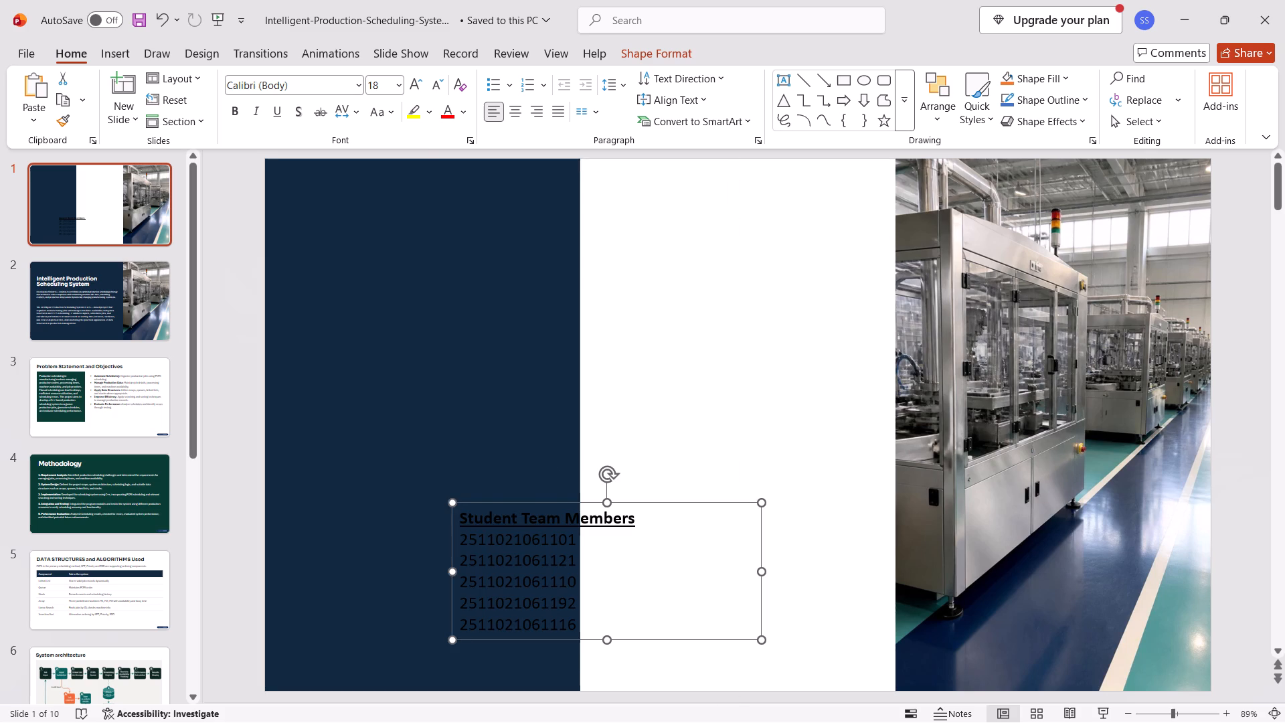
pyautogui.moveTo(450, 570); pyautogui.dragTo(314, 568)
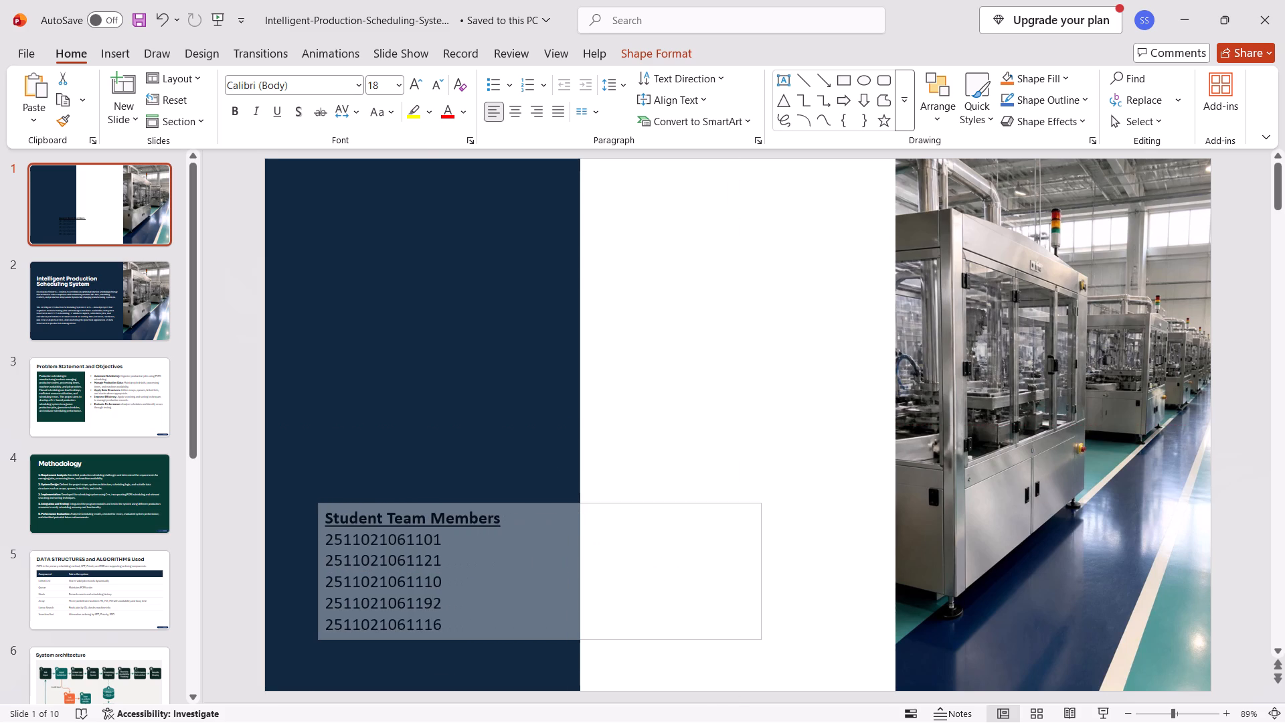
pyautogui.moveTo(314, 568); pyautogui.dragTo(307, 568)
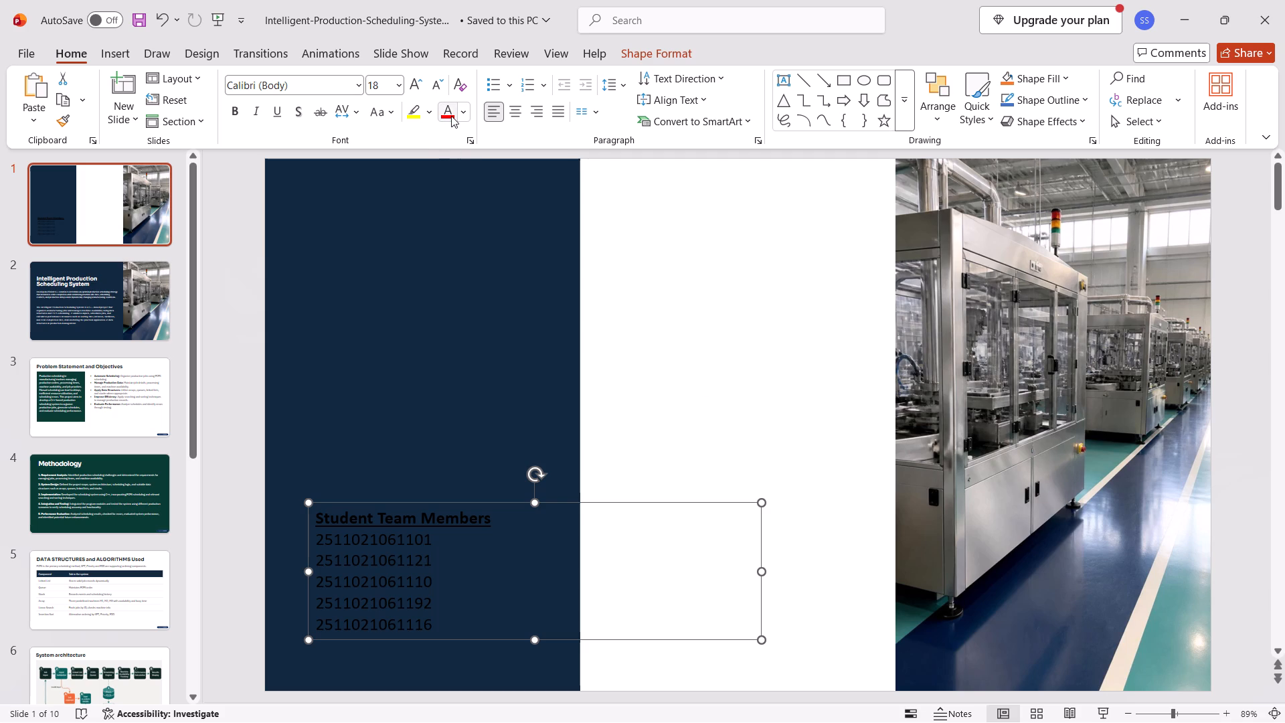
# Format all text in the Student Team Members box as 16 pt white.
pyautogui.click(485, 552)
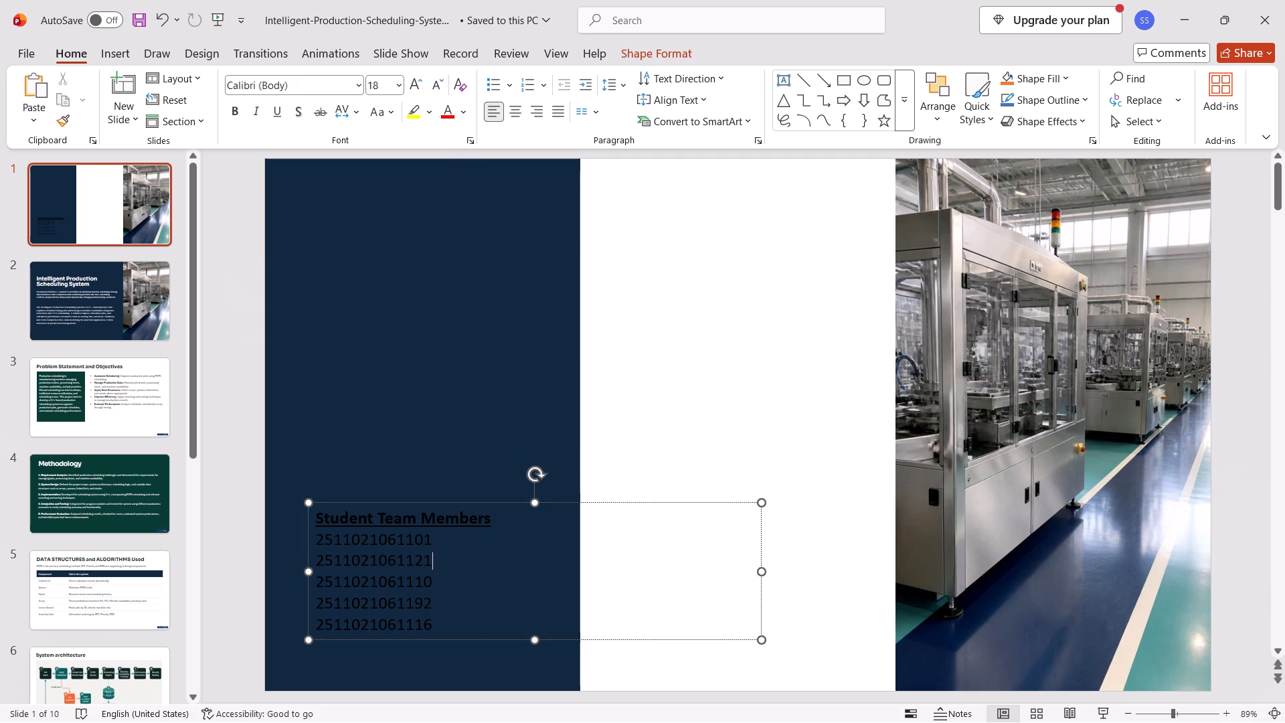
pyautogui.hotkey('ctrl', 'a')
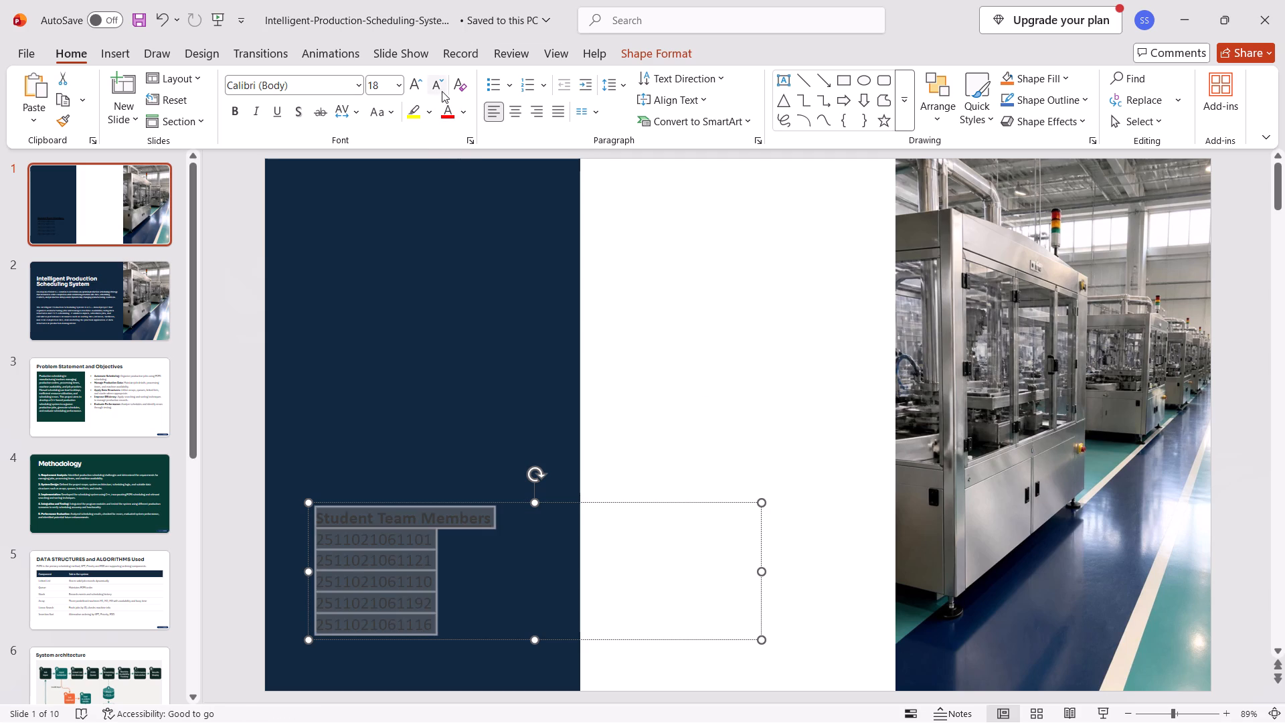
pyautogui.click(439, 87)
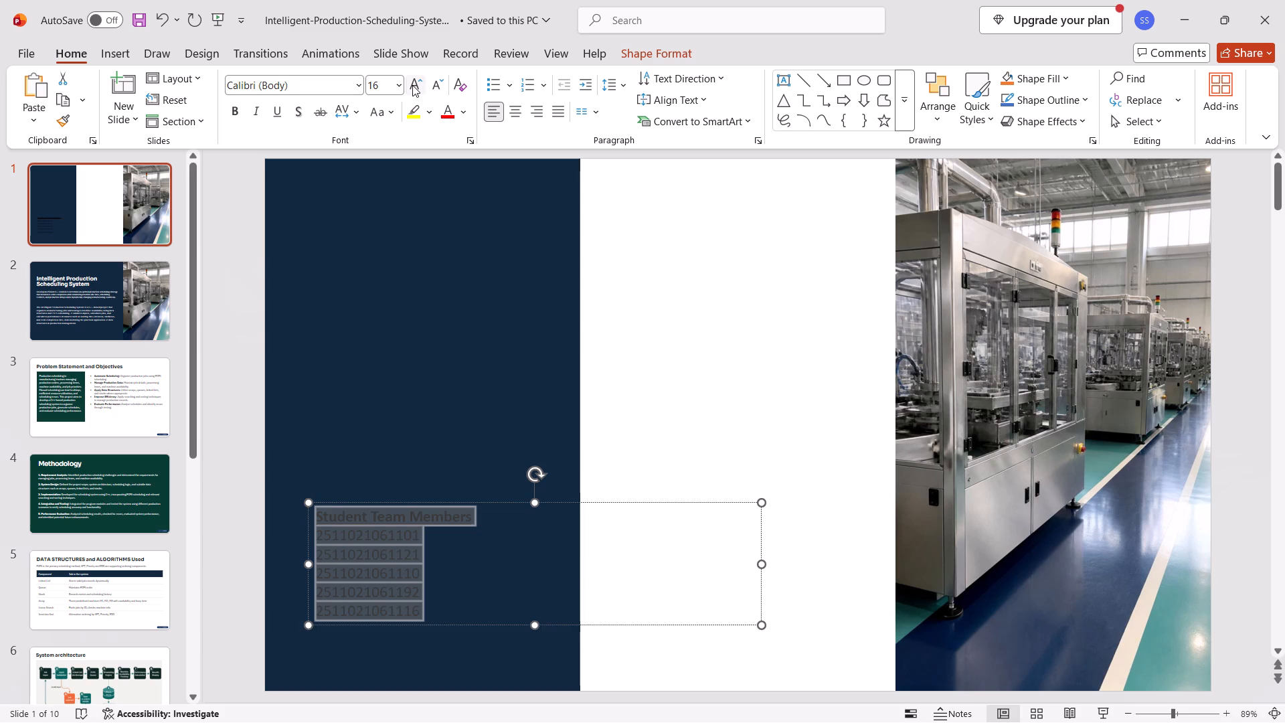
pyautogui.click(412, 85)
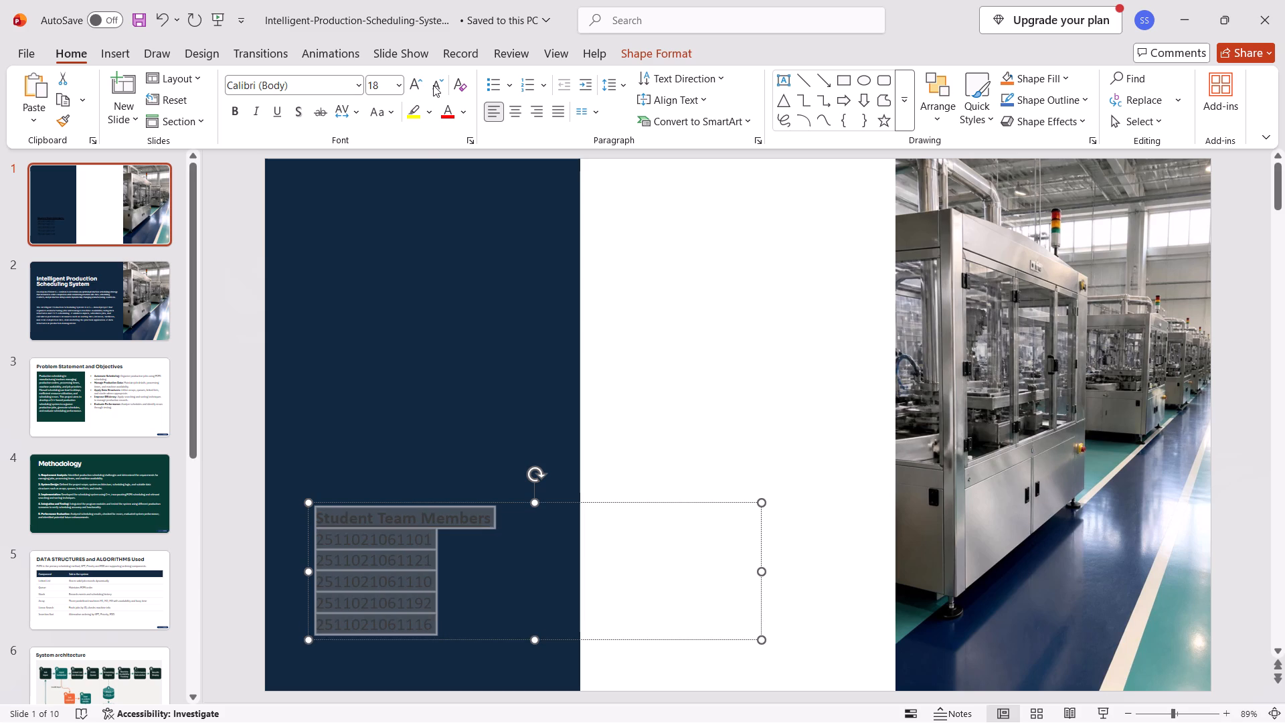
pyautogui.click(433, 85)
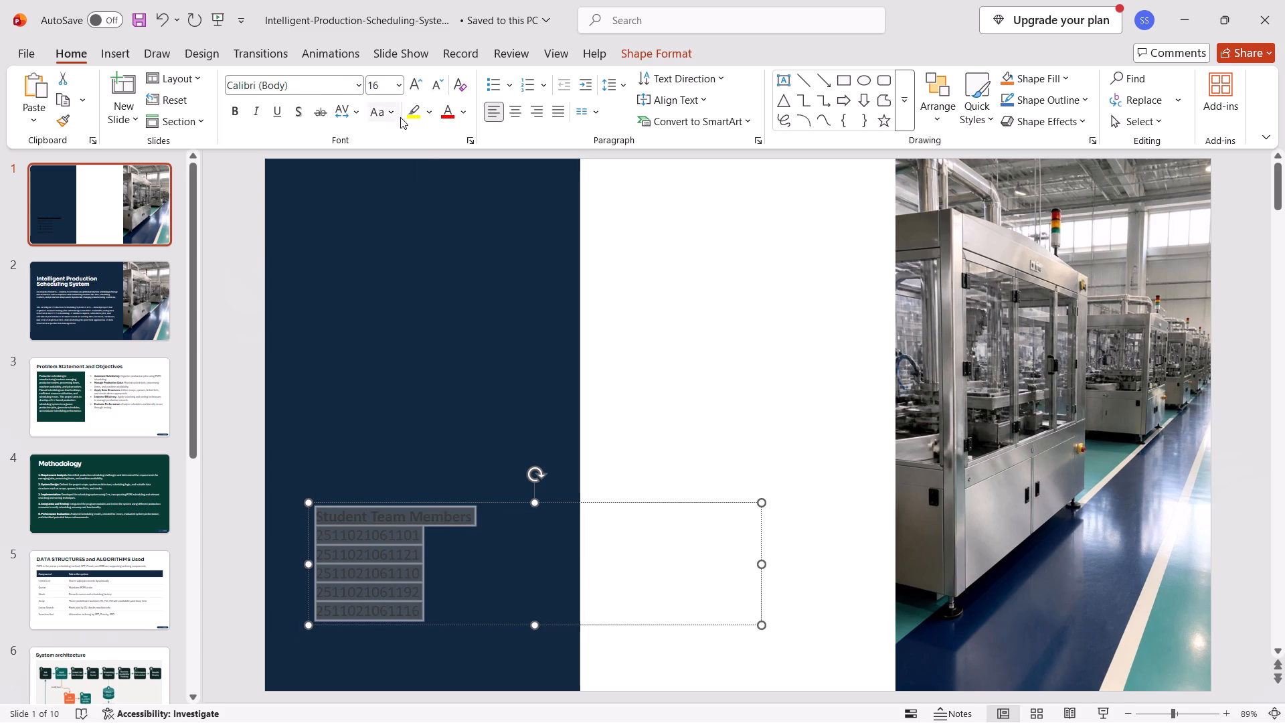
pyautogui.click(464, 114)
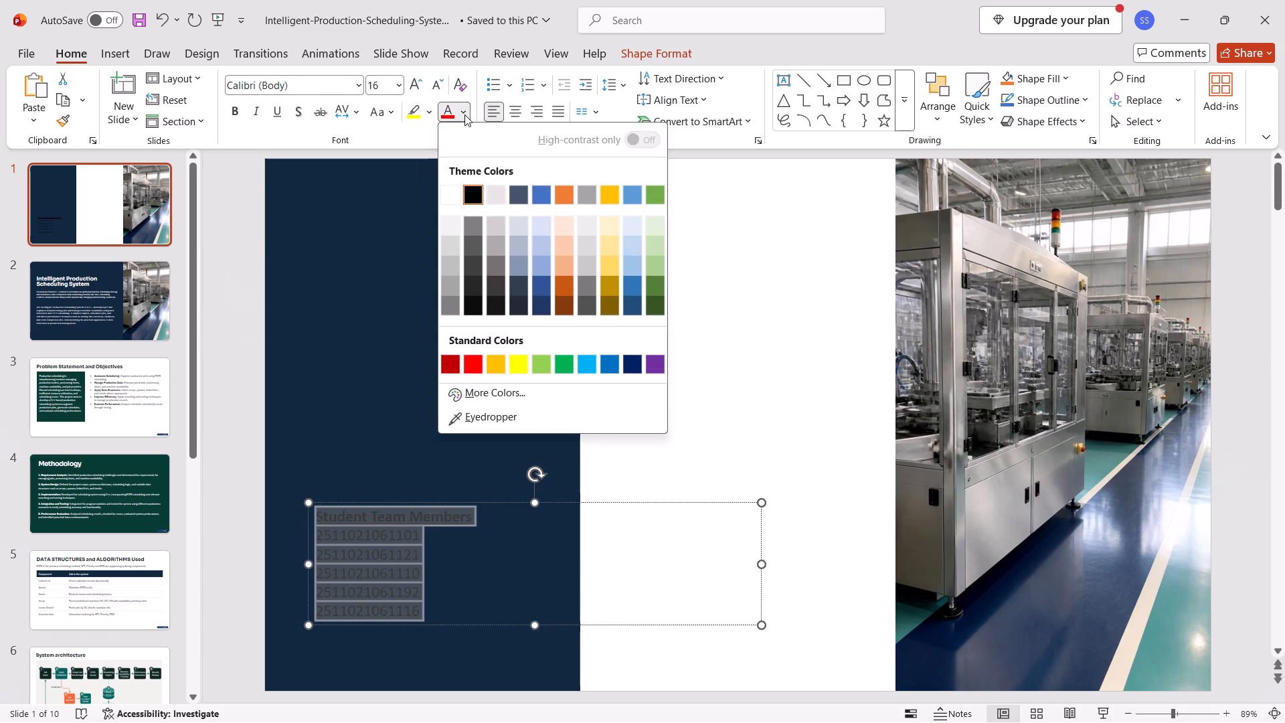
pyautogui.click(448, 189)
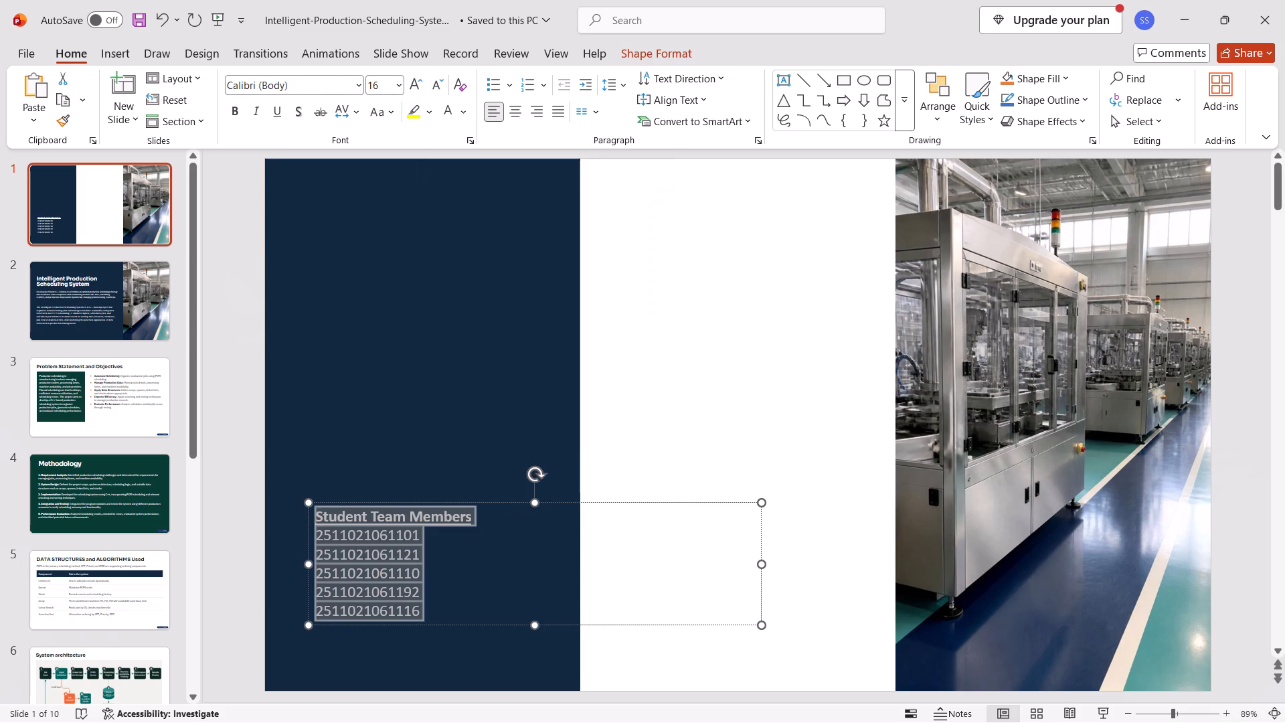
pyautogui.click(728, 434)
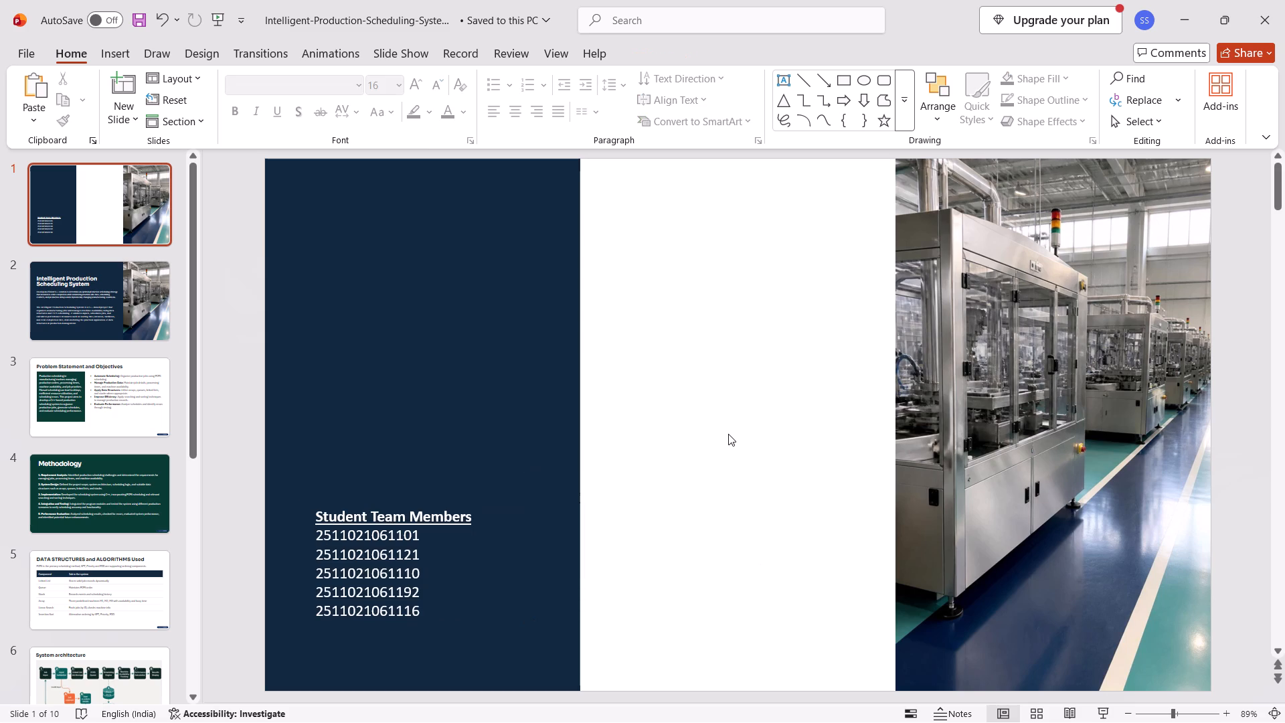
pyautogui.click(460, 212)
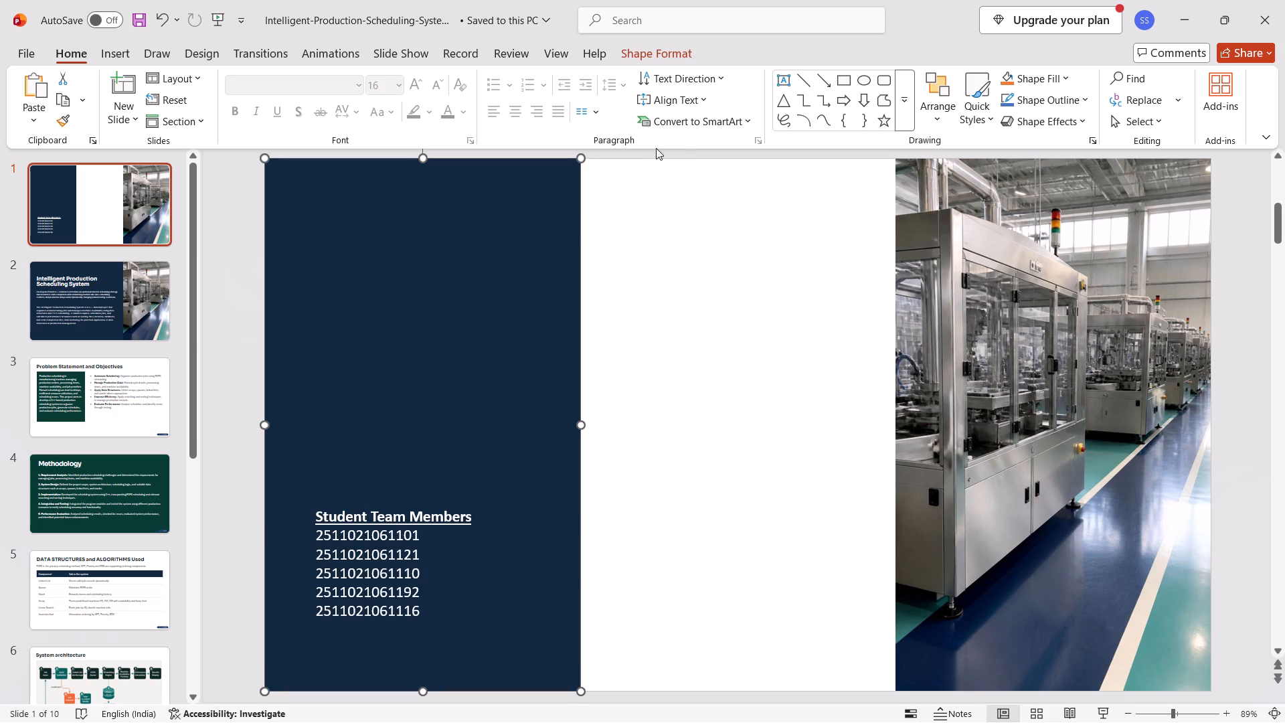
pyautogui.click(787, 81)
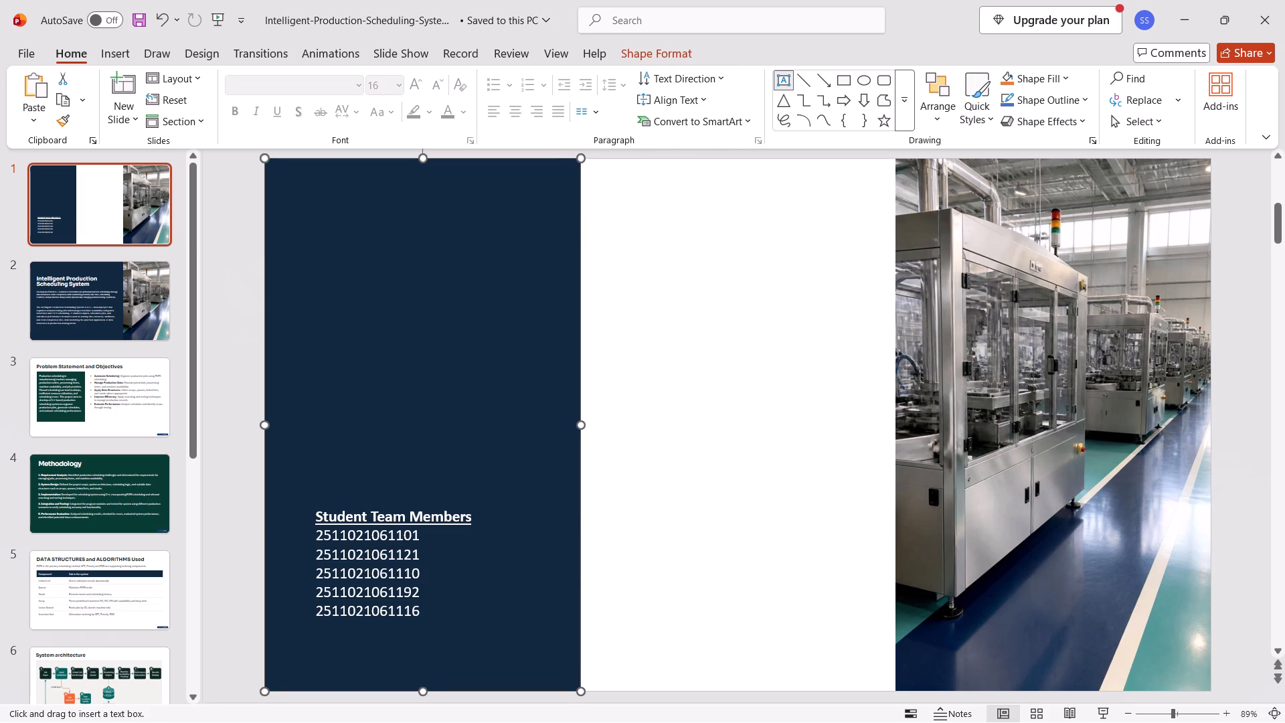
pyautogui.click(458, 253)
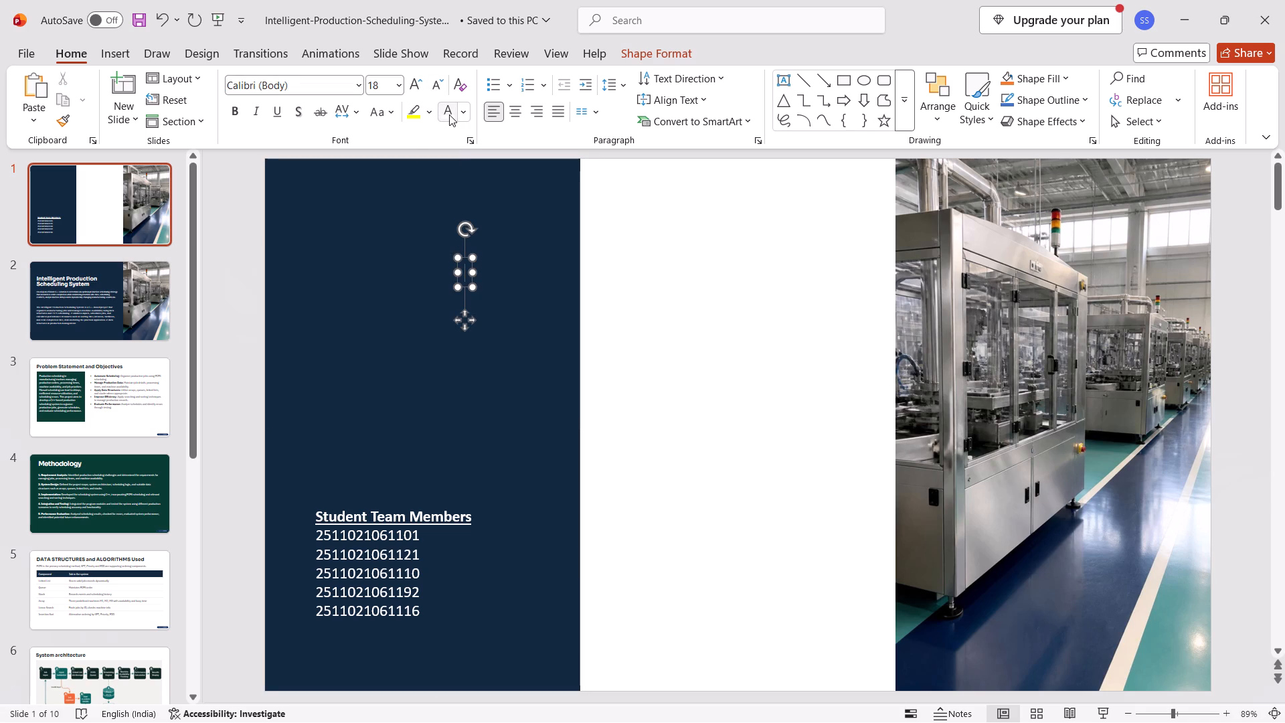
pyautogui.write('AL')
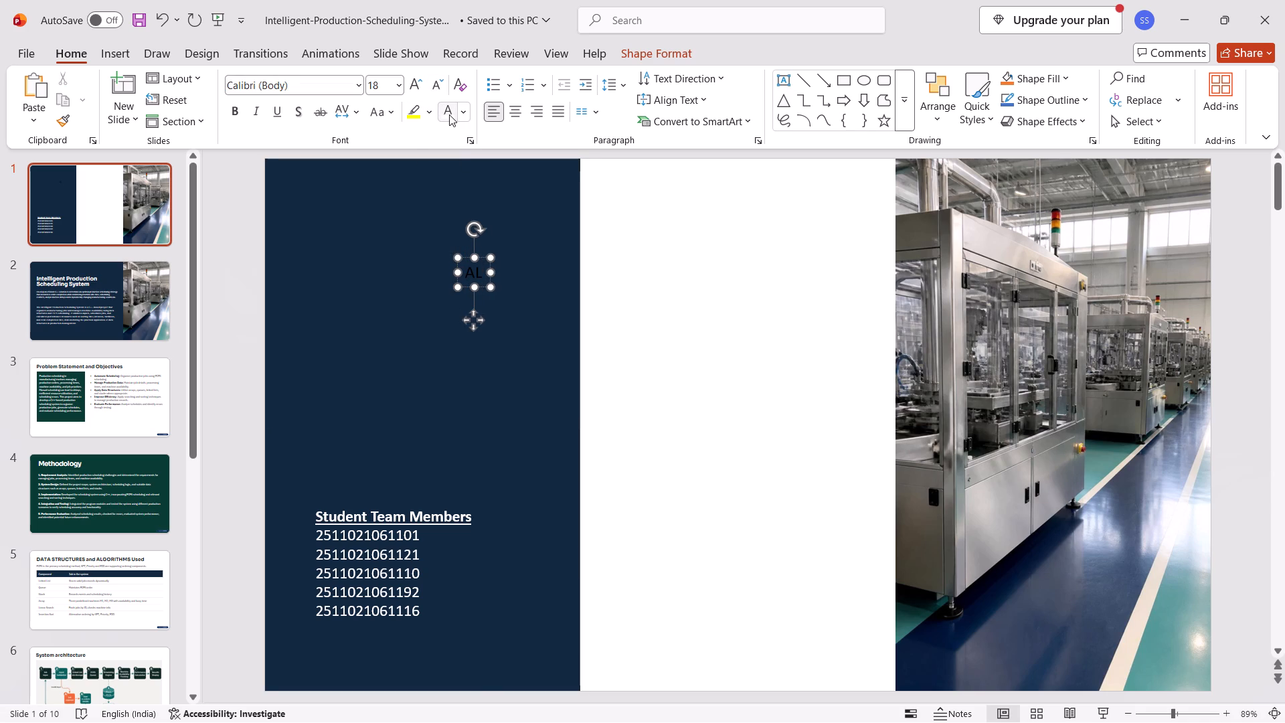
pyautogui.press('BackSpace')
pyautogui.press('BackSpace')
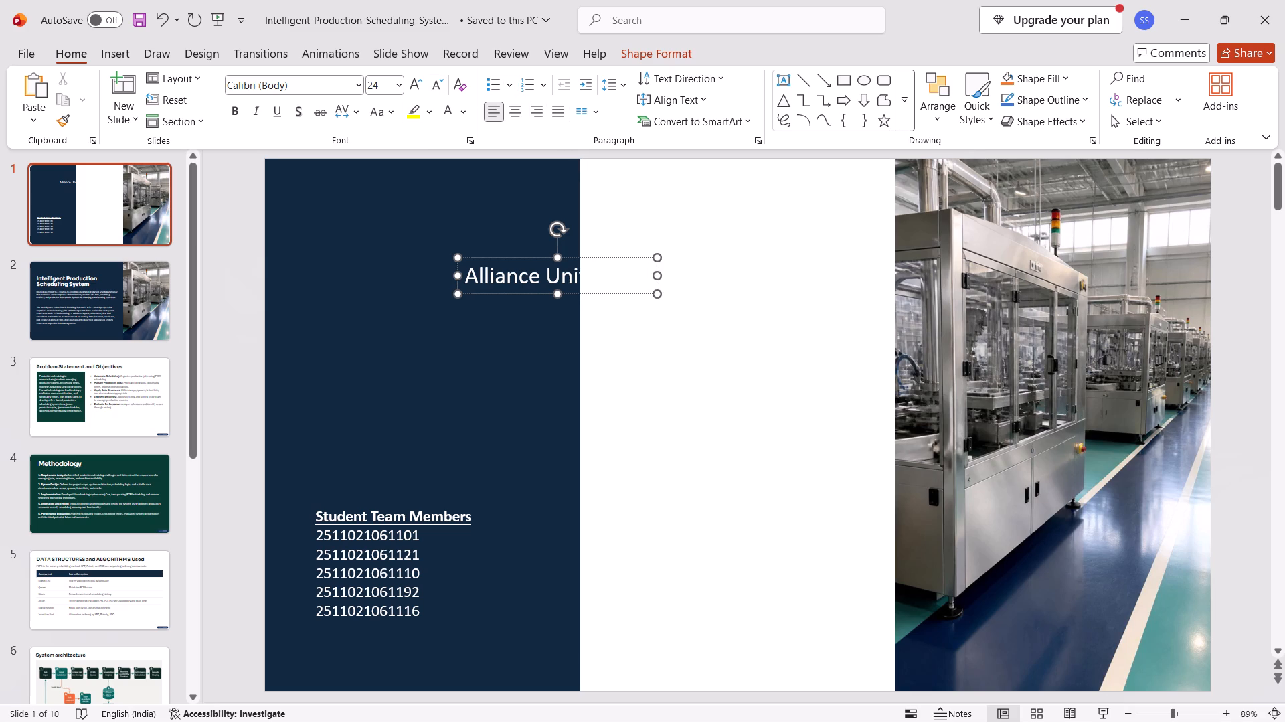
# Colour the "versity" part of "Alliance University" that extends over the white area black.
pyautogui.moveTo(583, 276); pyautogui.dragTo(649, 276)
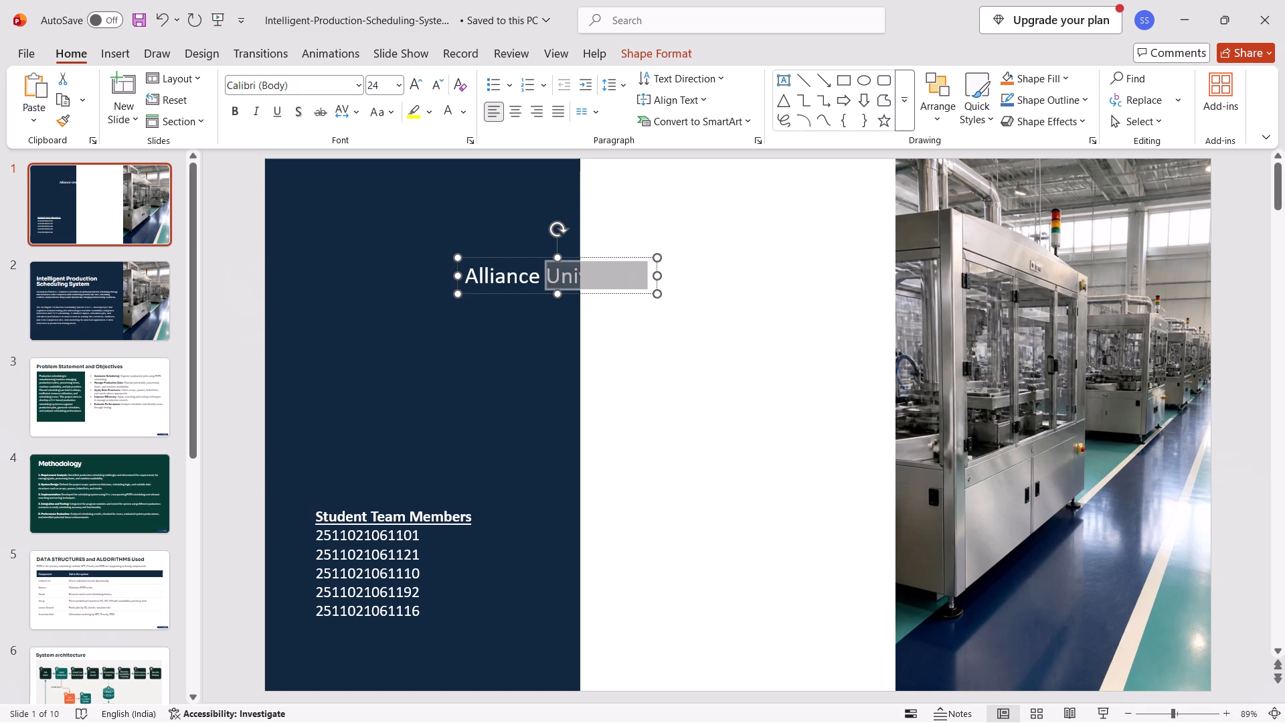
pyautogui.moveTo(649, 276); pyautogui.dragTo(641, 277)
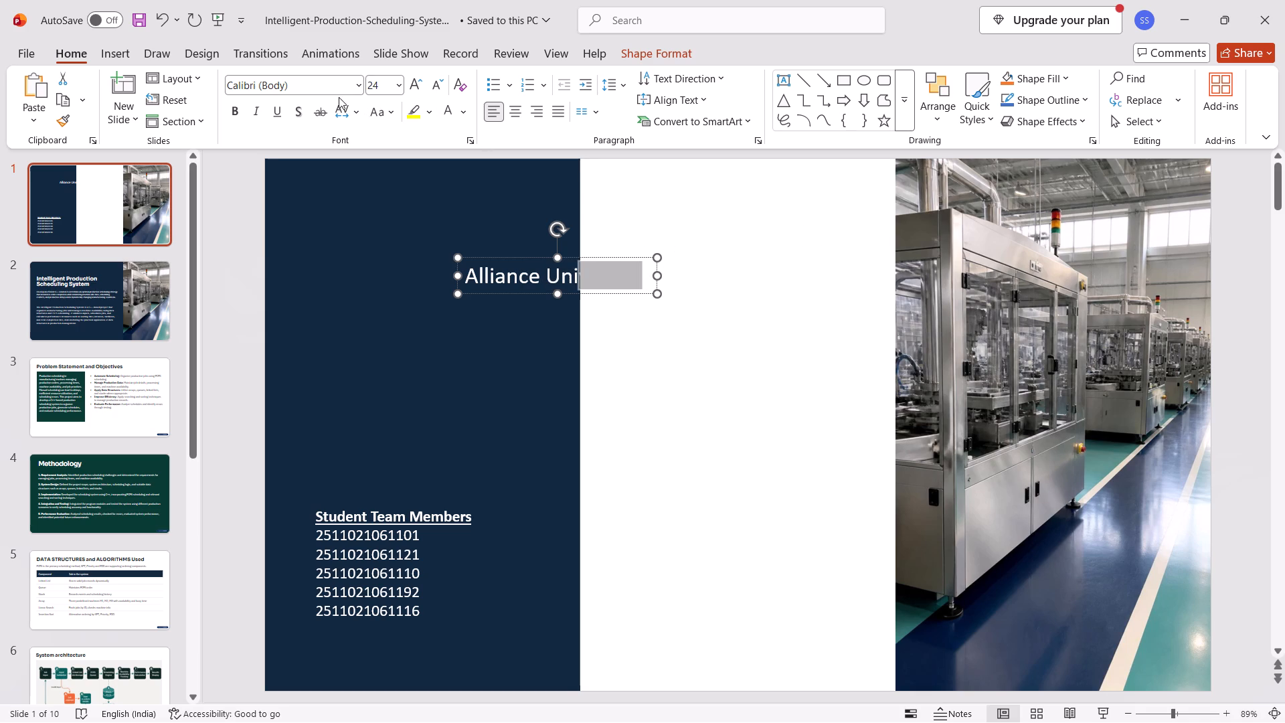
pyautogui.click(461, 112)
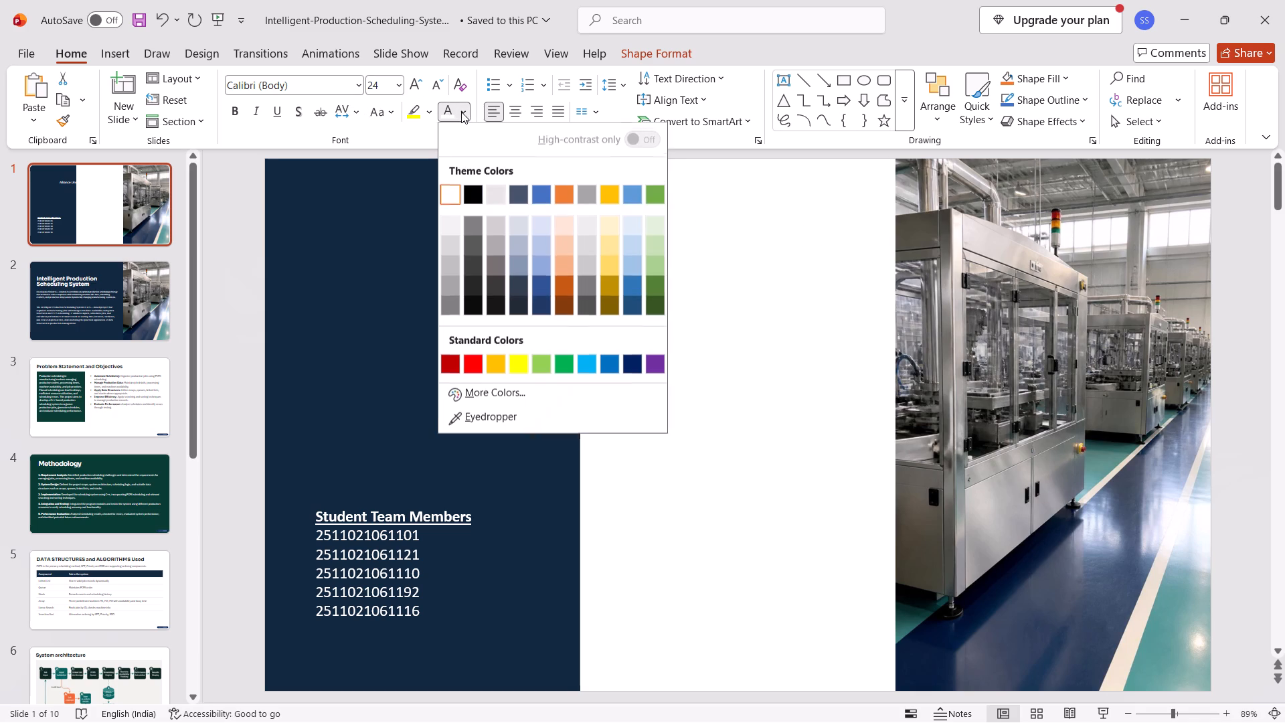
pyautogui.click(474, 188)
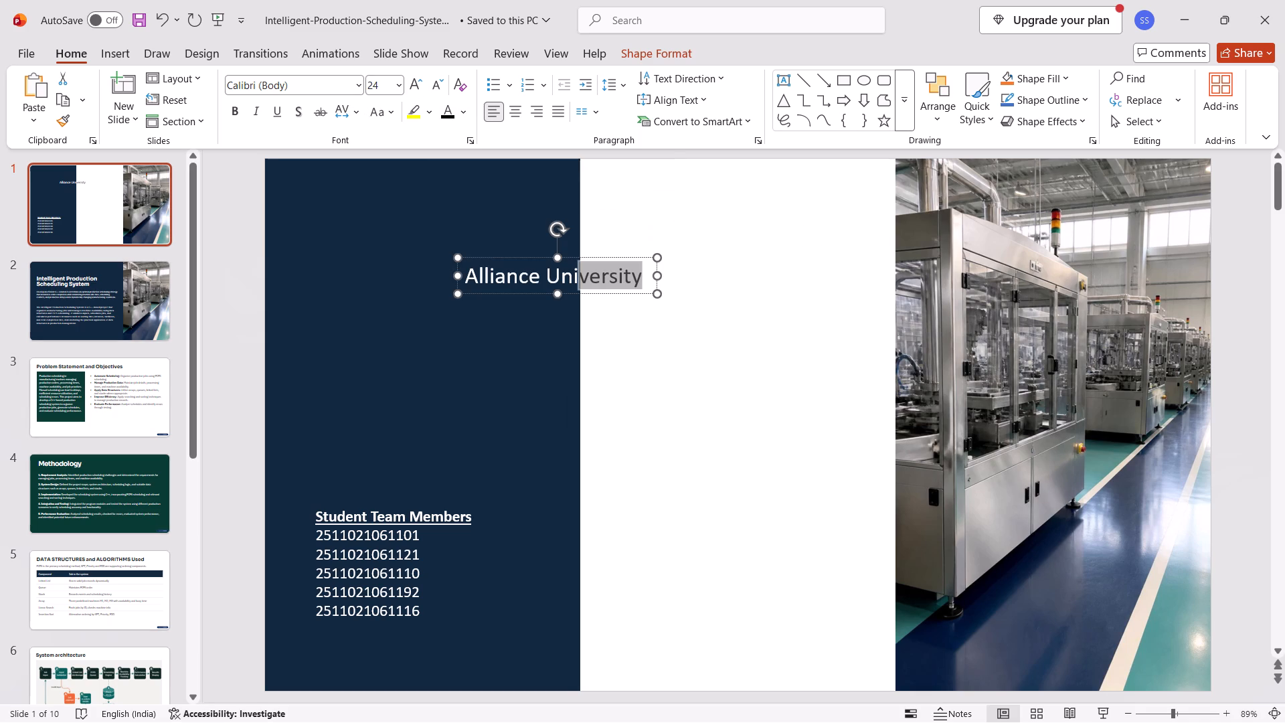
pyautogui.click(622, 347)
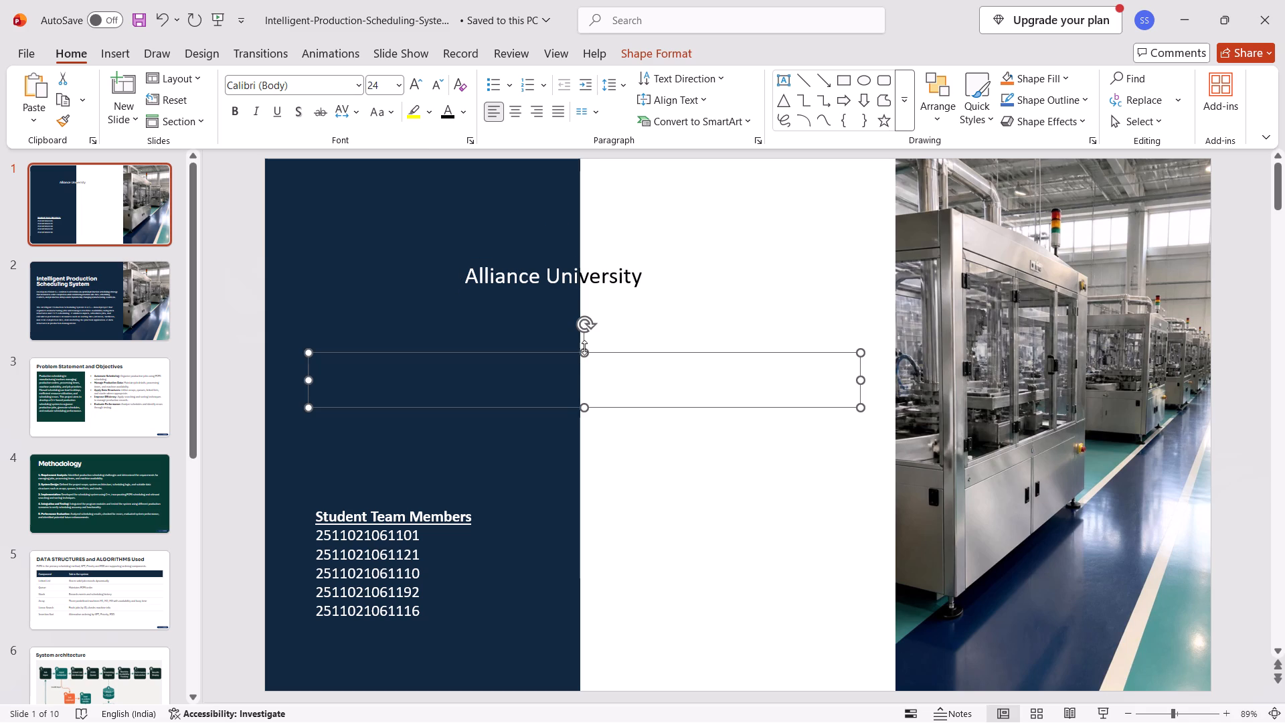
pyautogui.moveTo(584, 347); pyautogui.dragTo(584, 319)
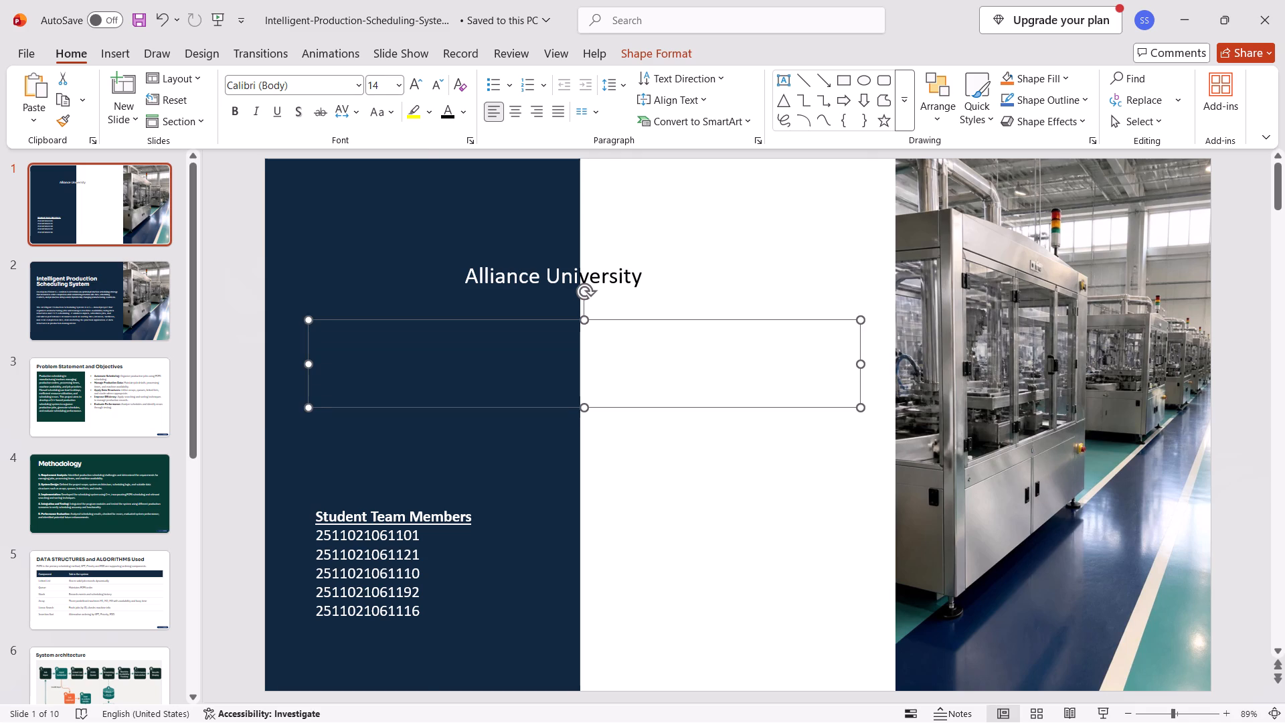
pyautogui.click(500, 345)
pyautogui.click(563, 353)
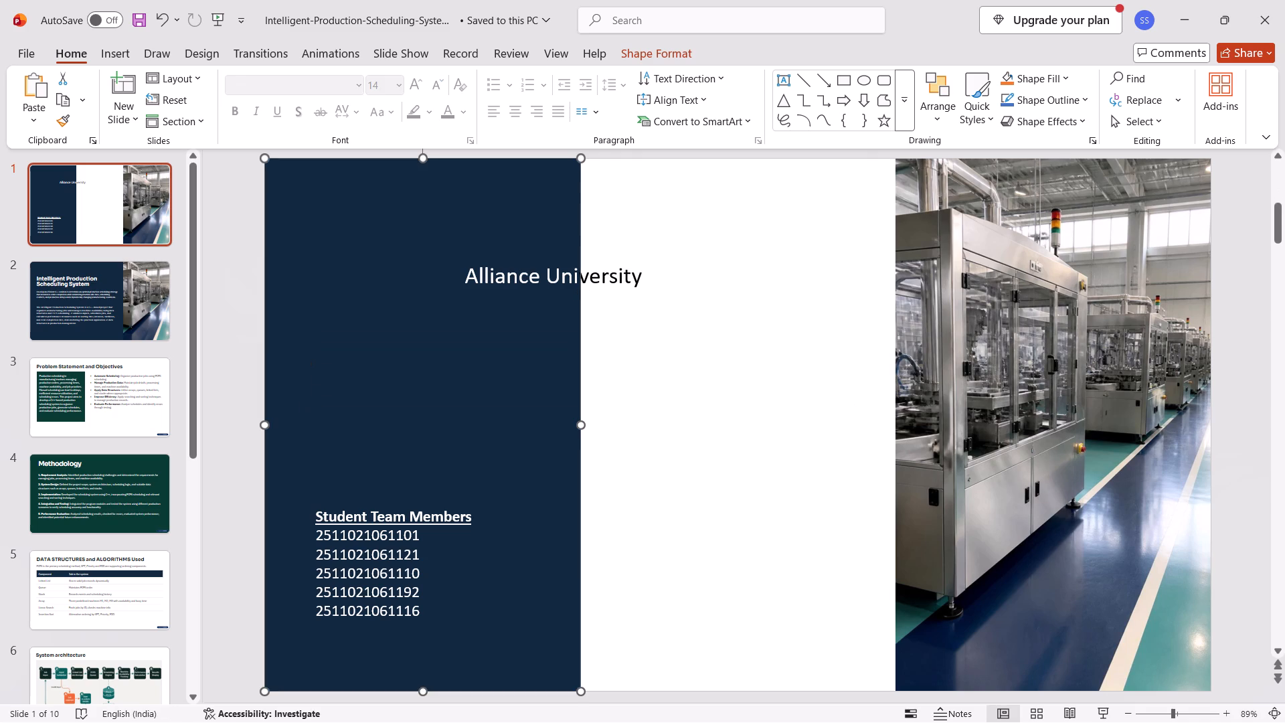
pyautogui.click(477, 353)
# Insert a new text box below "Alliance University" and enter "Data Structures" in it.
pyautogui.click(780, 82)
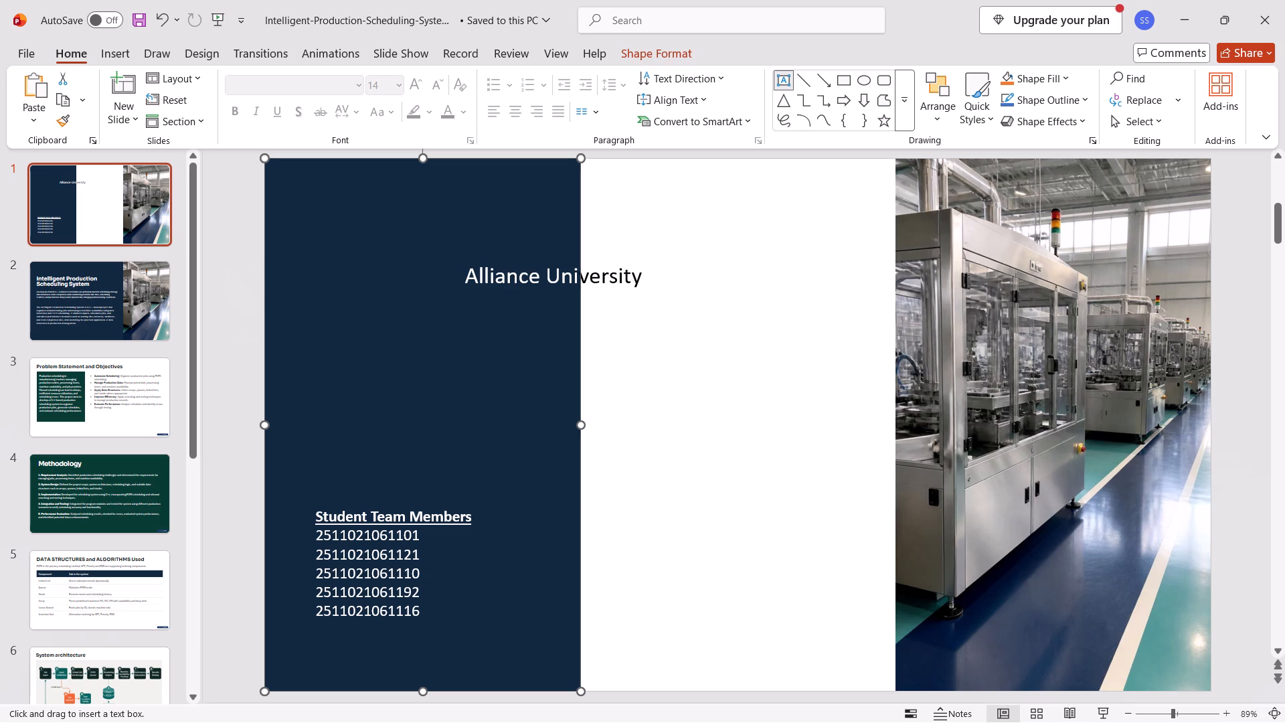
pyautogui.click(558, 331)
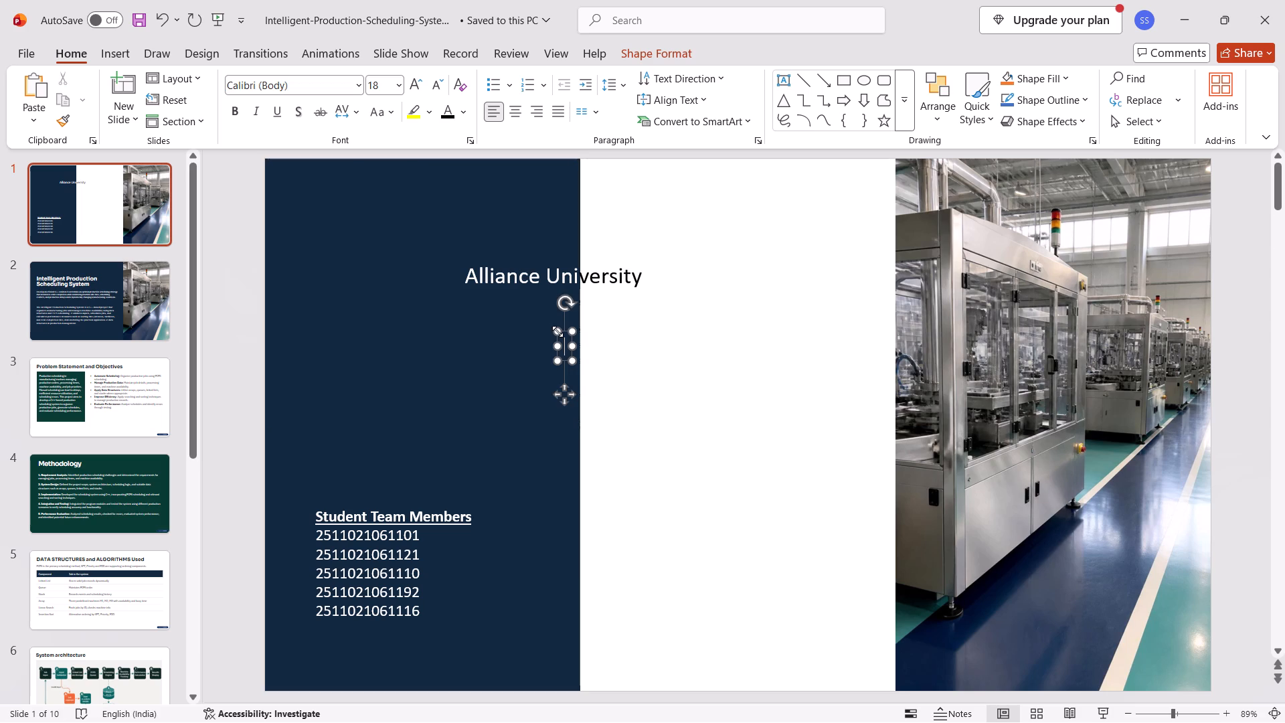
pyautogui.hotkey('shift', 'm')
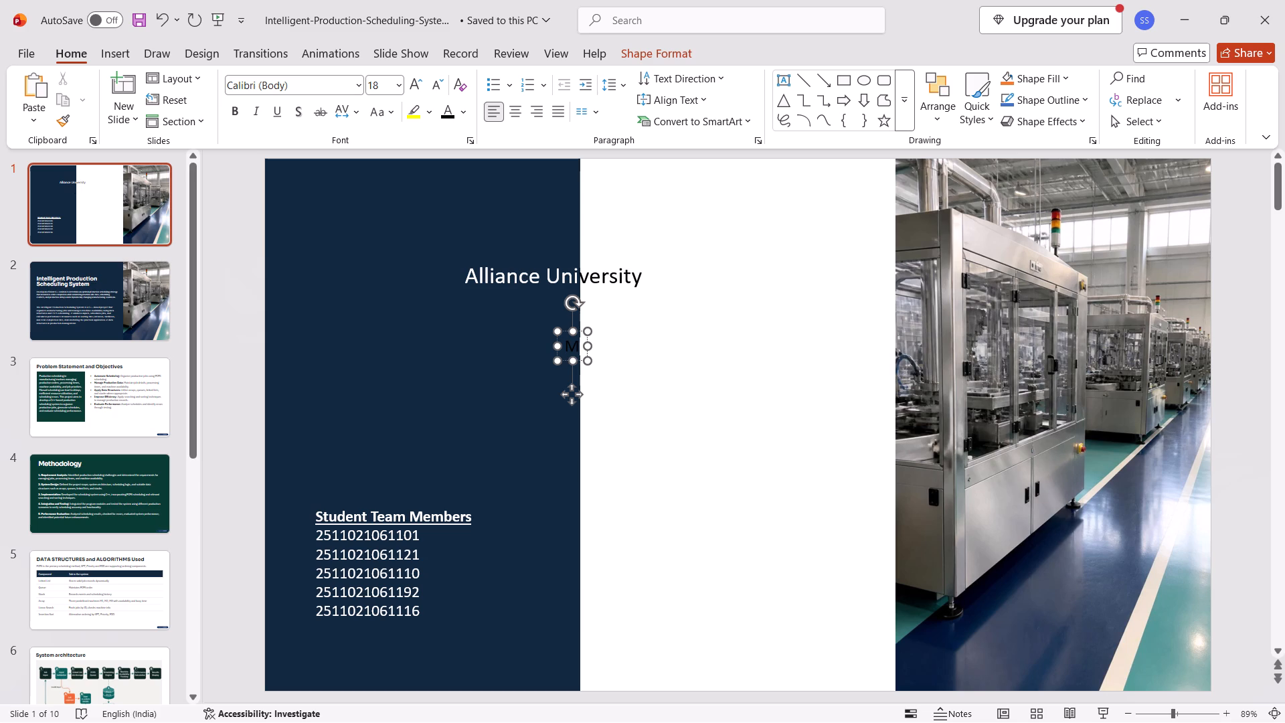
pyautogui.press('BackSpace')
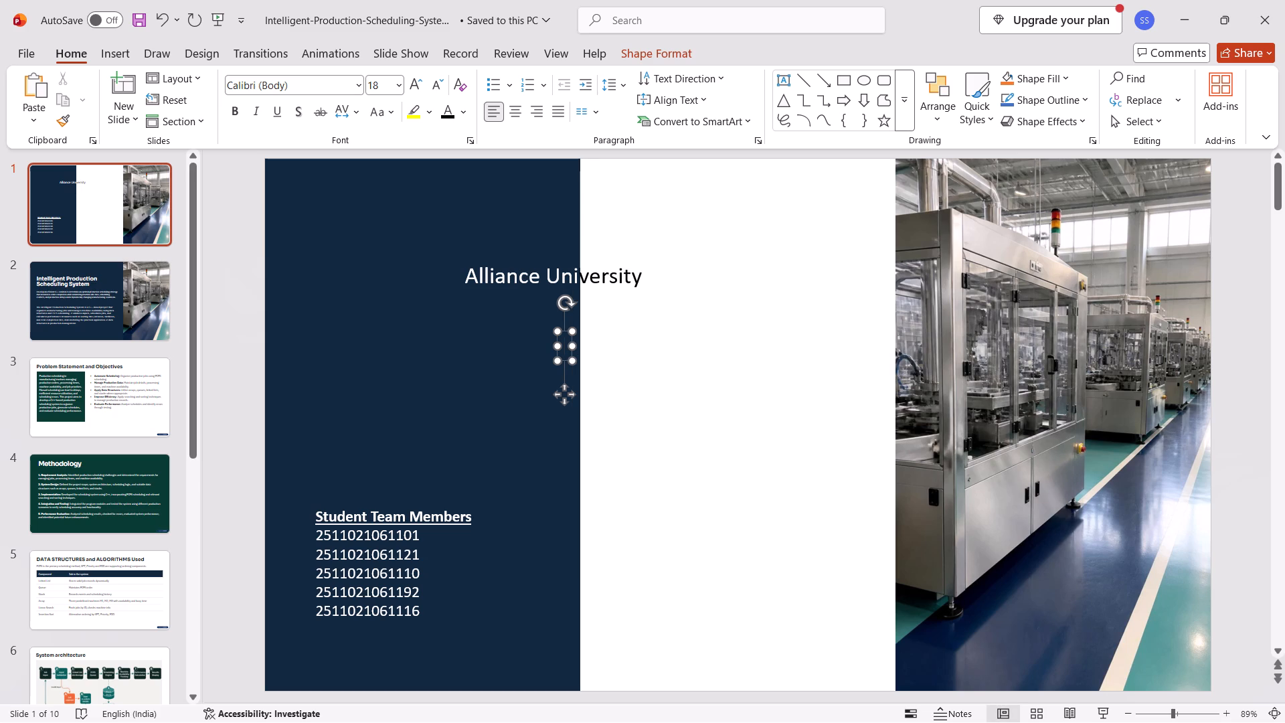
pyautogui.hotkey('shift', 'd')
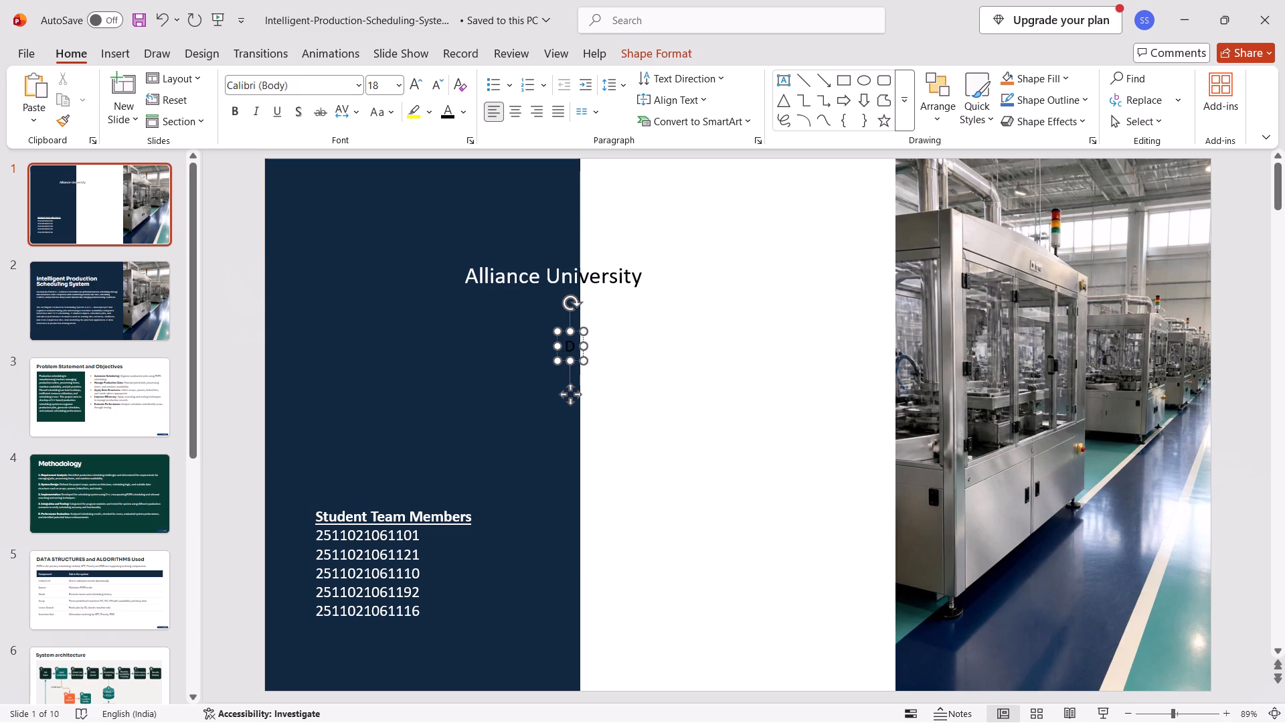
pyautogui.write('ata structures')
pyautogui.press('space')
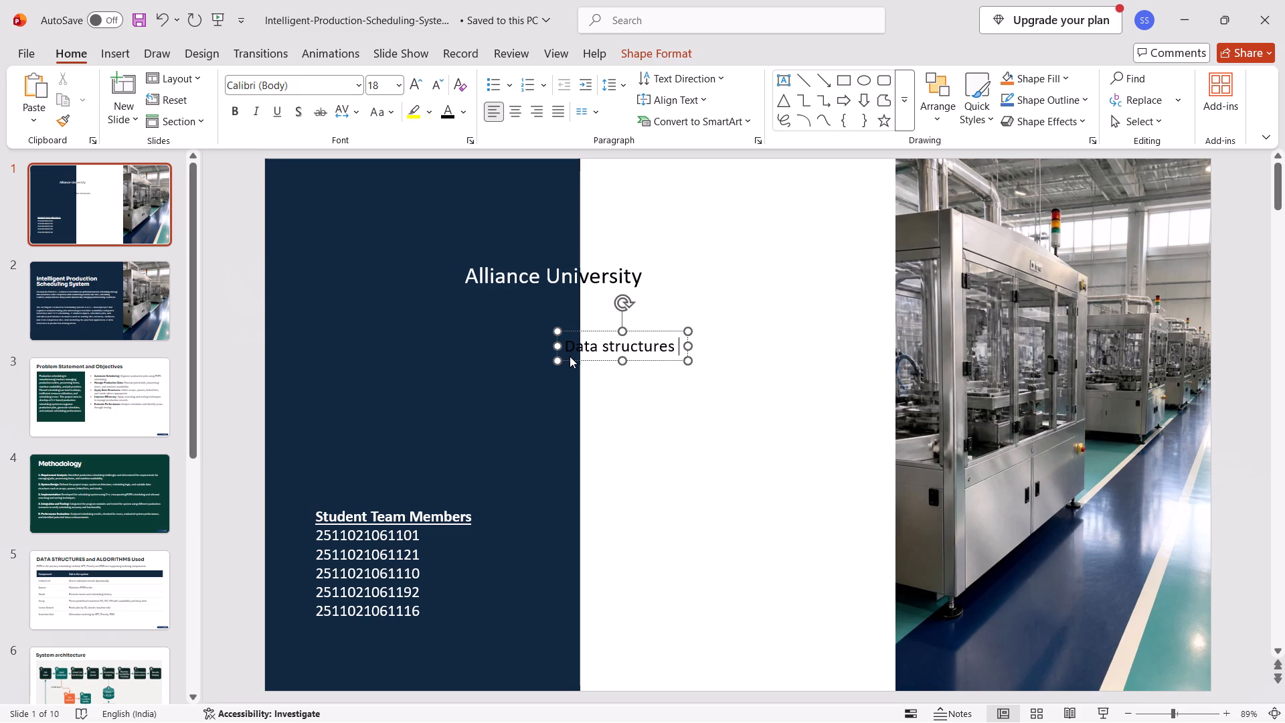
pyautogui.press('Left')
pyautogui.press('Left')
pyautogui.press('Left')
pyautogui.press('Left')
pyautogui.press('Left')
pyautogui.press('Left')
pyautogui.press('Left')
pyautogui.press('Left')
pyautogui.press('Left')
pyautogui.press('Left')
pyautogui.press('Left')
pyautogui.press('Right')
pyautogui.press('BackSpace')
pyautogui.hotkey('shift', 's')
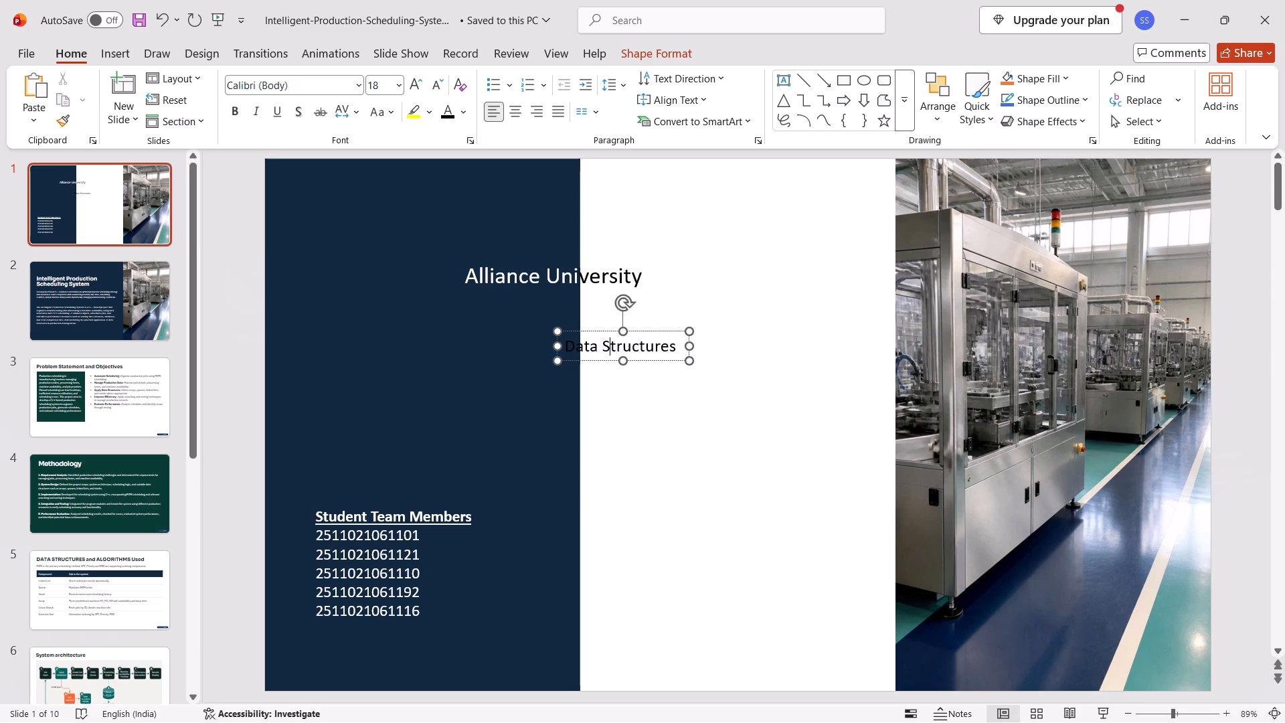
# Add "Microproject Presentation" as a second line under "Data Structures".
pyautogui.click(706, 354)
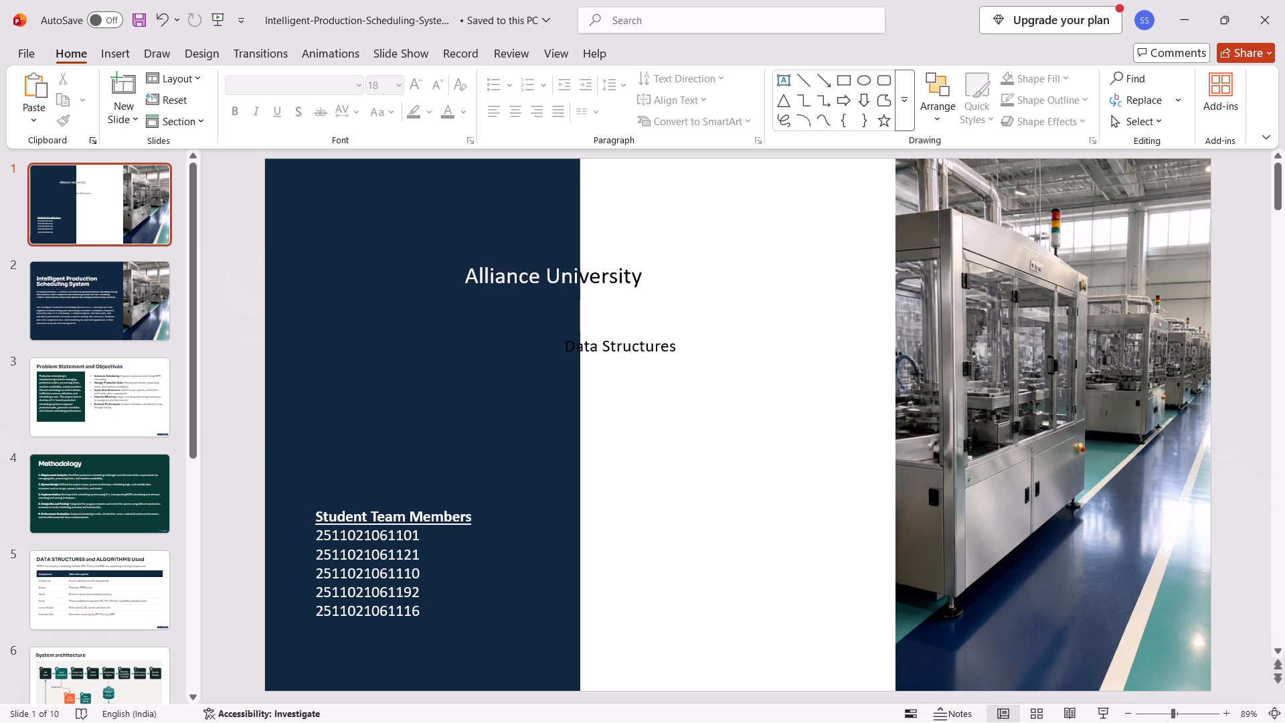
pyautogui.click(672, 347)
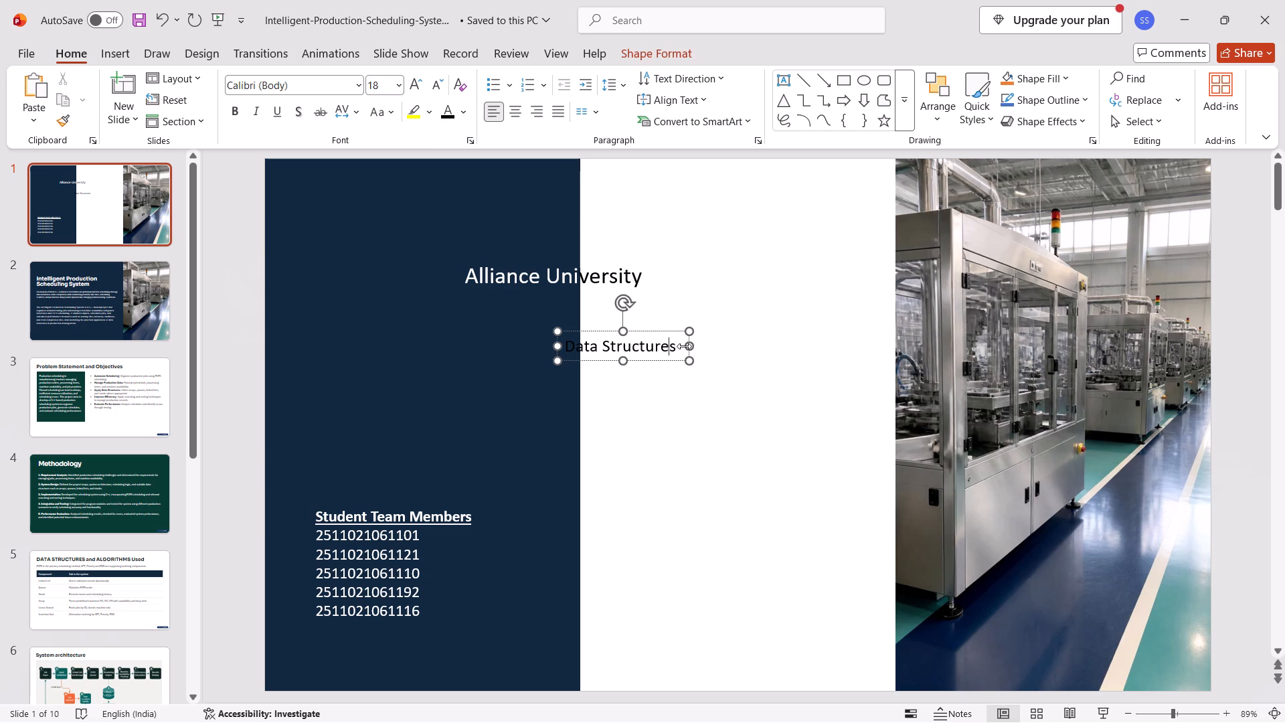
pyautogui.click(681, 348)
pyautogui.click(672, 348)
pyautogui.press('Right')
pyautogui.press('Return')
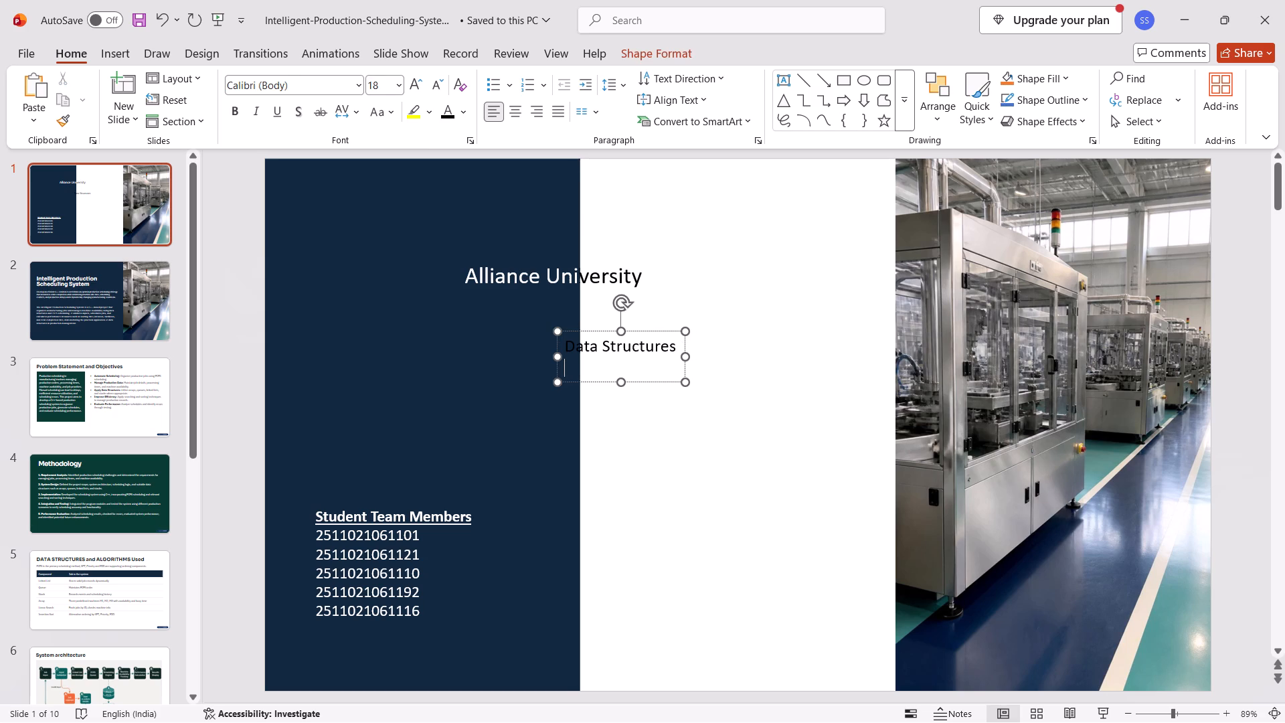
pyautogui.write('Mi')
pyautogui.write('cro p')
pyautogui.press('BackSpace')
pyautogui.press('BackSpace')
pyautogui.write('project')
pyautogui.press('space')
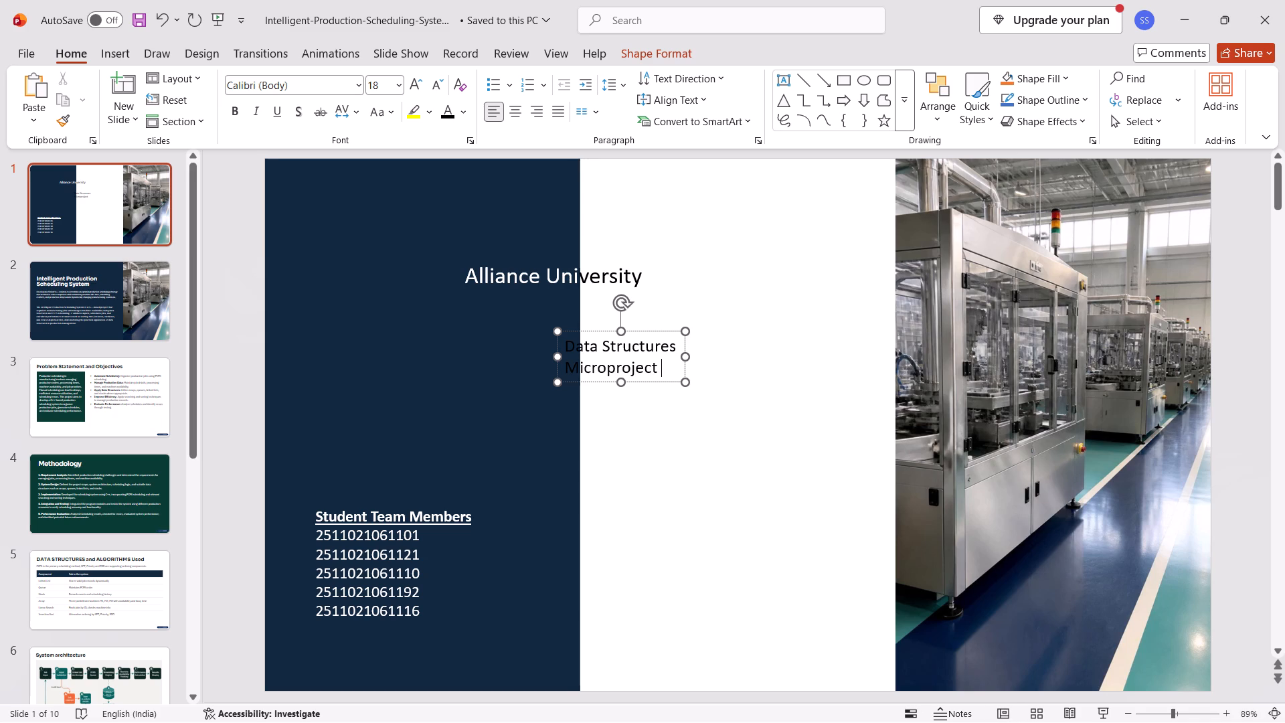
pyautogui.write('Presem')
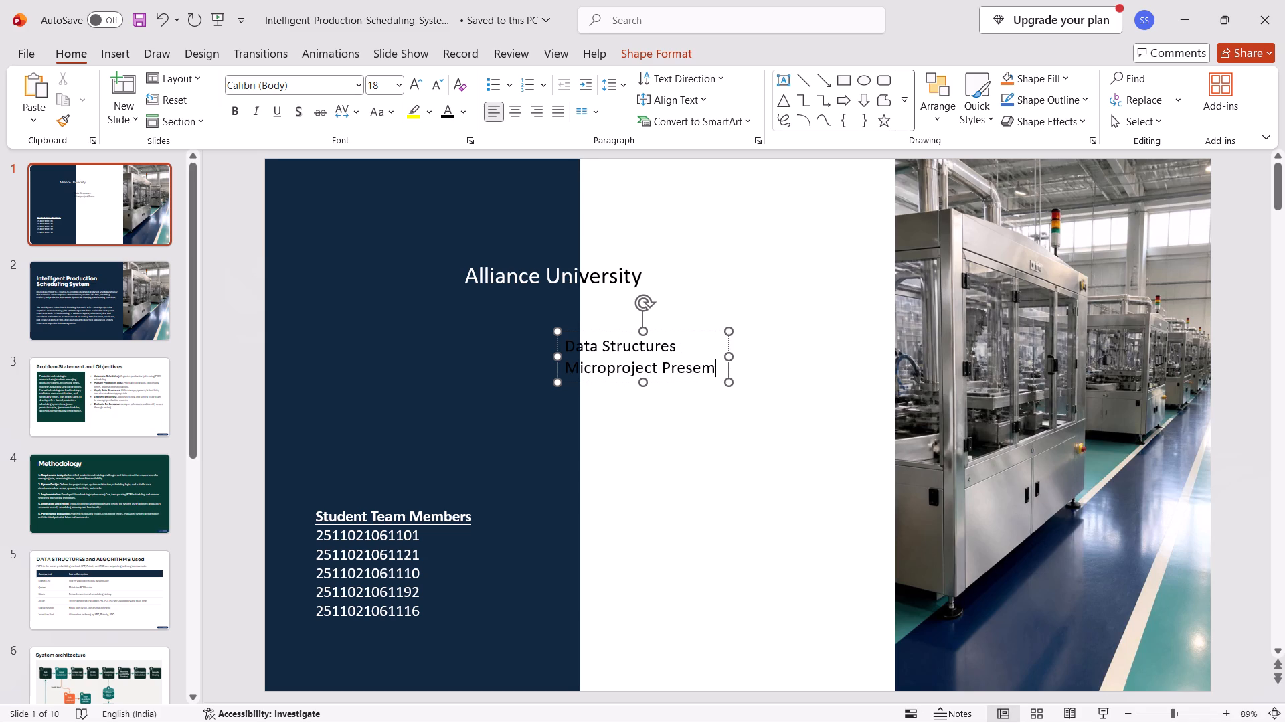
pyautogui.press('BackSpace')
pyautogui.write('nta')
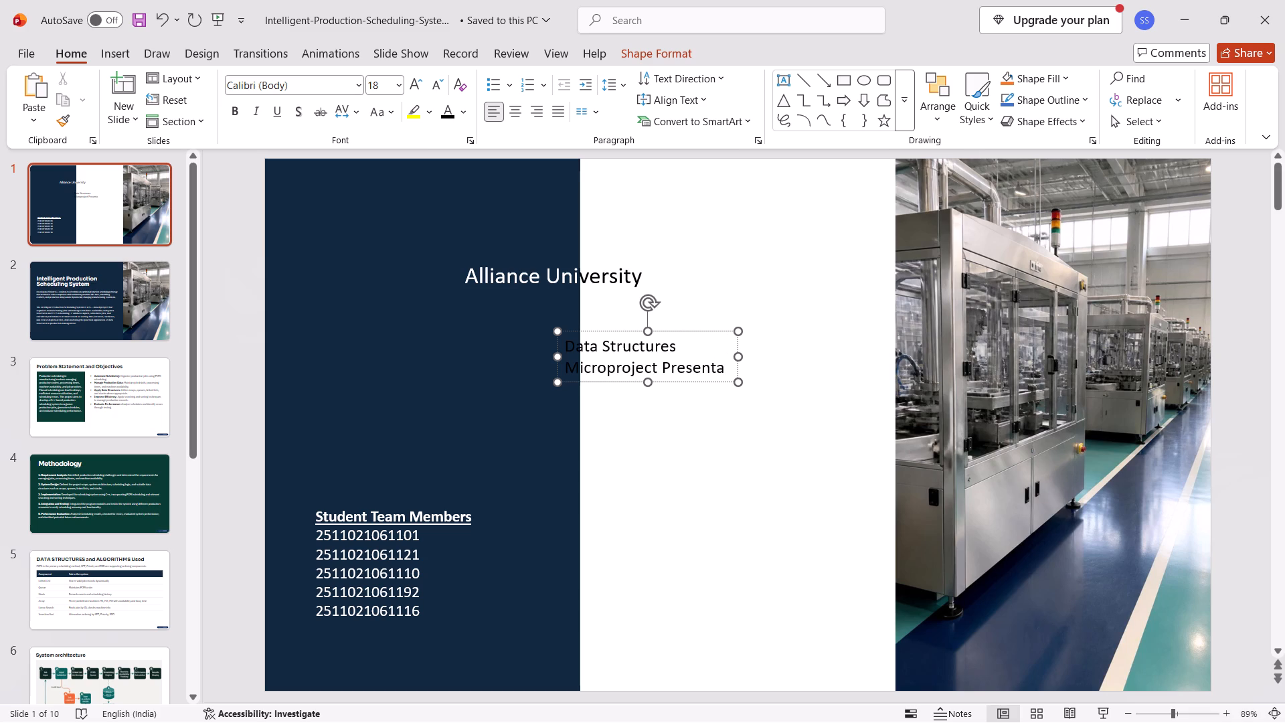
pyautogui.write('tio')
pyautogui.write('n')
pyautogui.press('space')
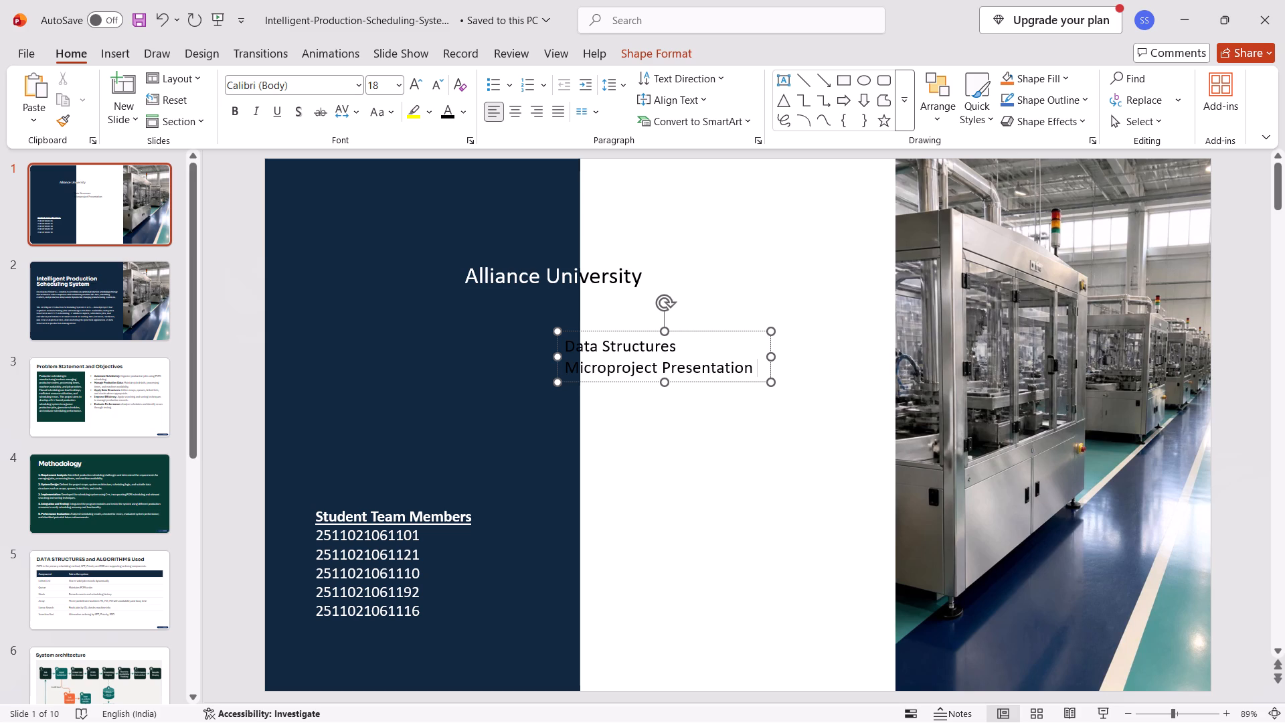
pyautogui.press('BackSpace')
# Widen the Data Structures text box leftward so its left edge aligns with the Student Team Members box.
pyautogui.moveTo(557, 361); pyautogui.dragTo(282, 356)
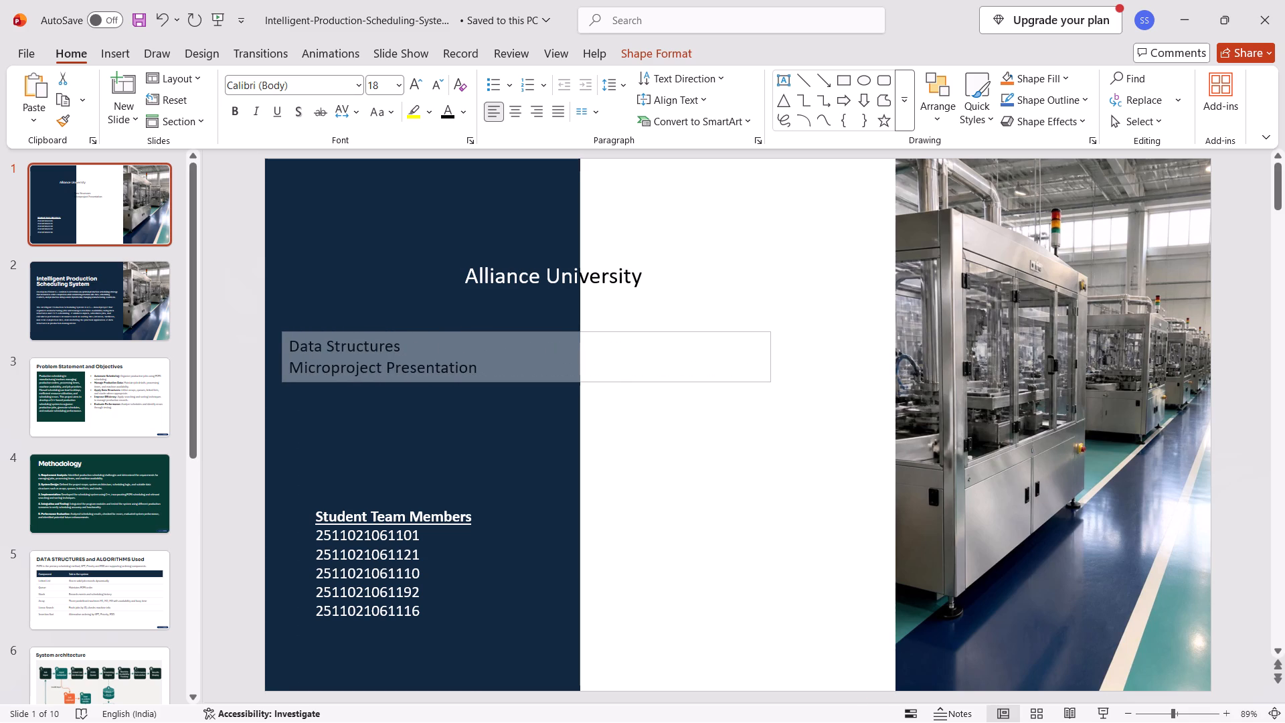
pyautogui.moveTo(282, 356); pyautogui.dragTo(315, 360)
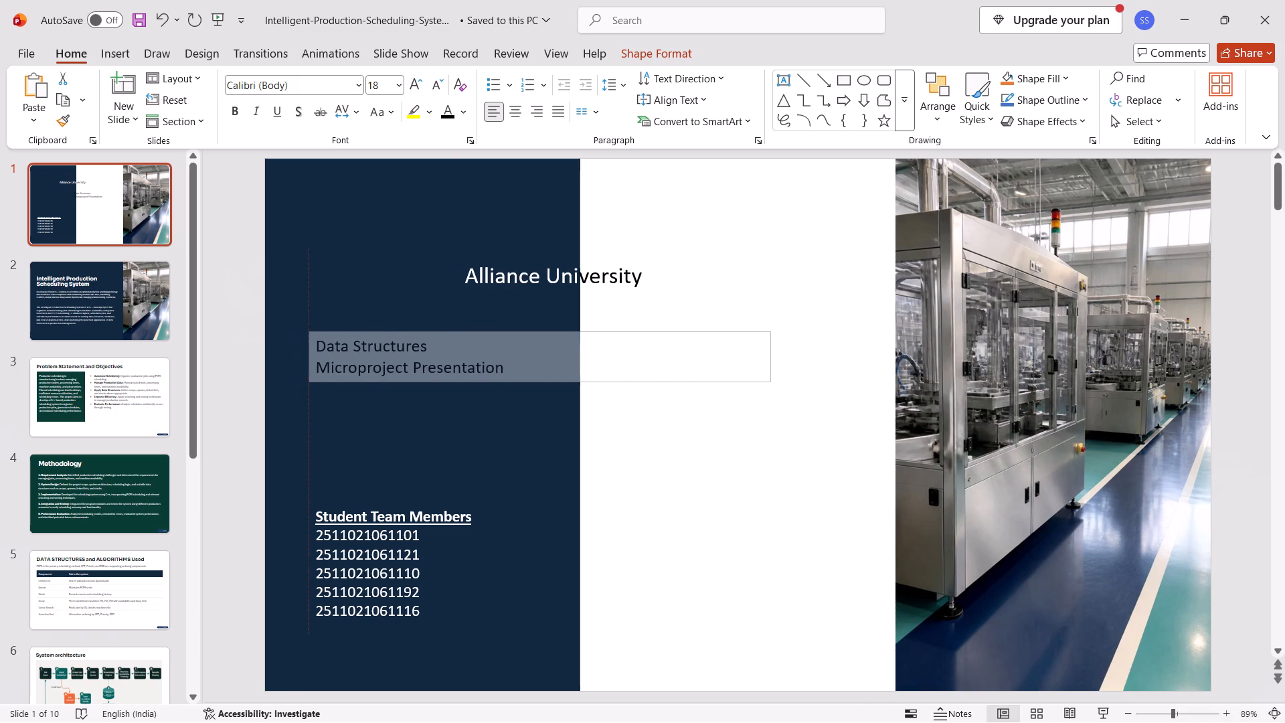
pyautogui.moveTo(315, 360); pyautogui.dragTo(311, 361)
pyautogui.moveTo(311, 361); pyautogui.dragTo(313, 361)
# Centre both lines in the Data Structures text box and set their font colour to white.
pyautogui.click(454, 350)
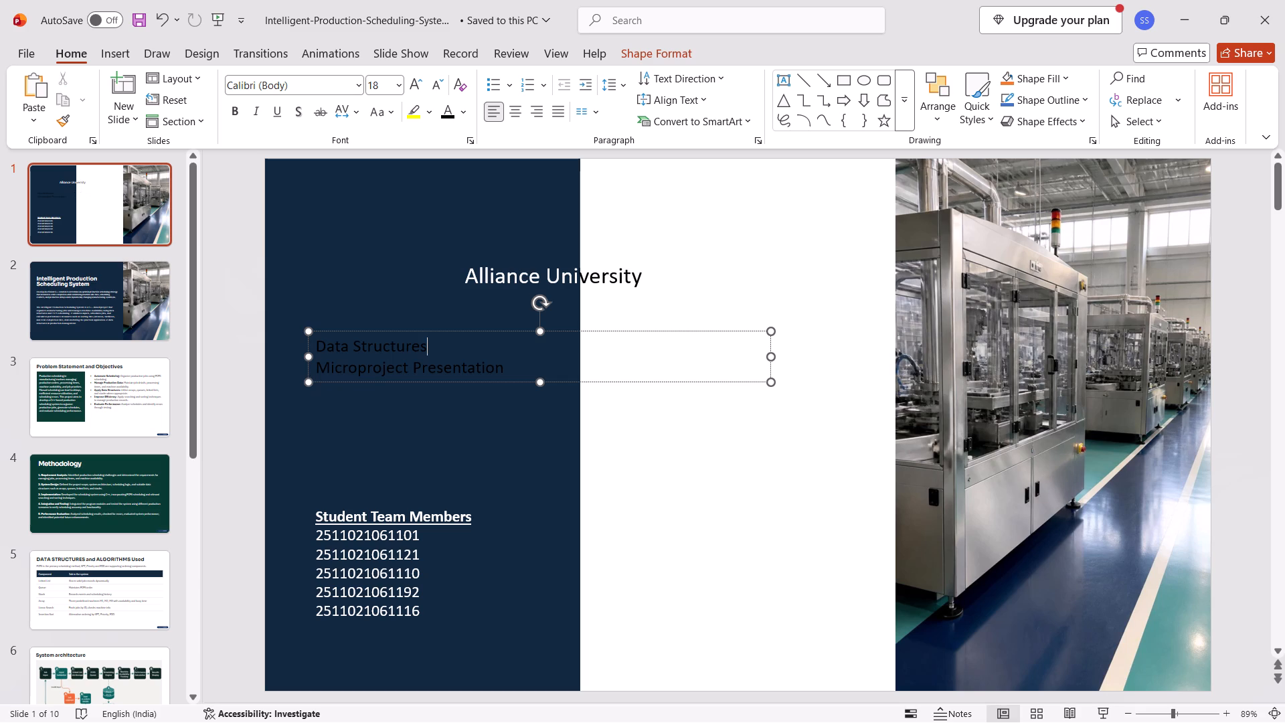
pyautogui.hotkey('ctrl', 'a')
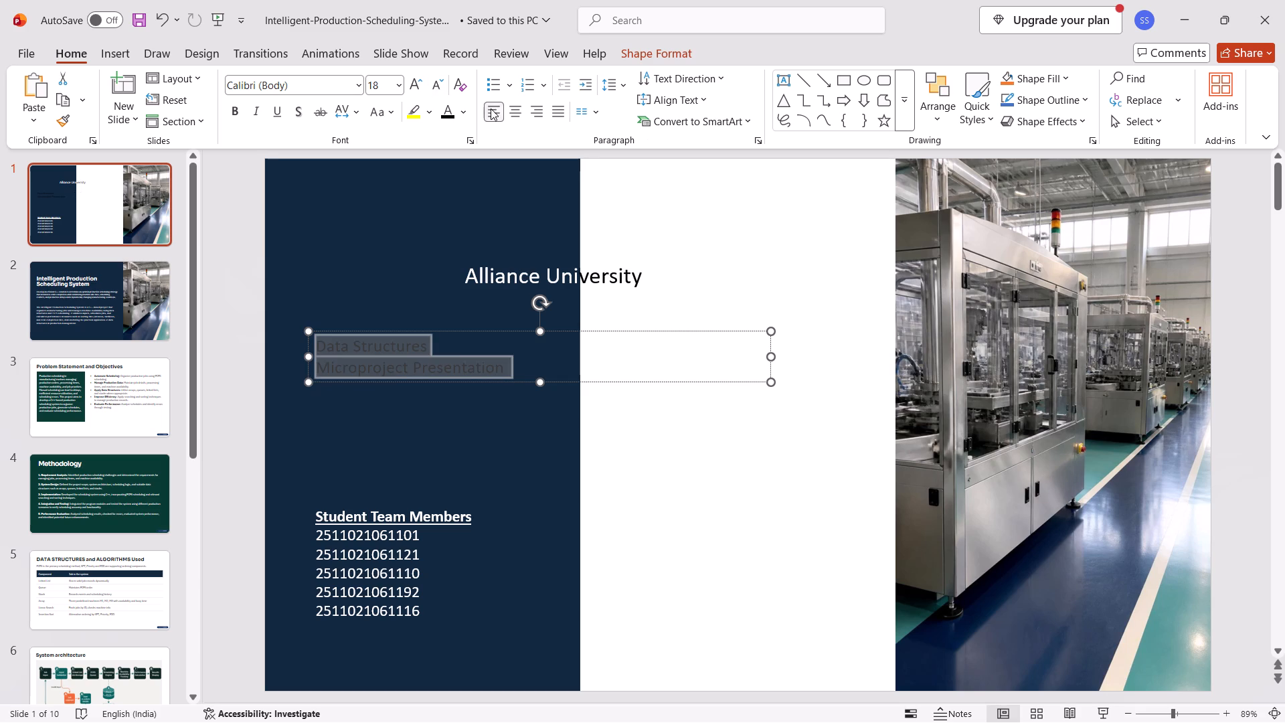
pyautogui.click(528, 123)
pyautogui.click(516, 114)
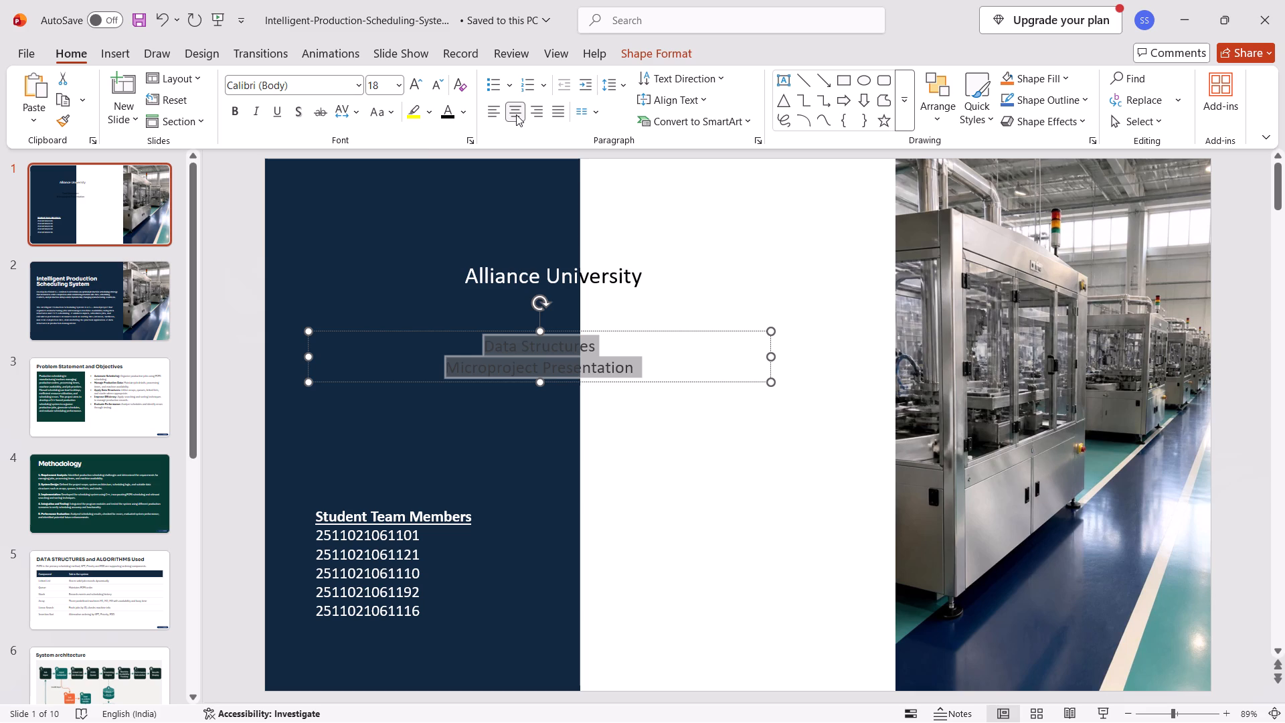
pyautogui.click(464, 112)
pyautogui.click(453, 193)
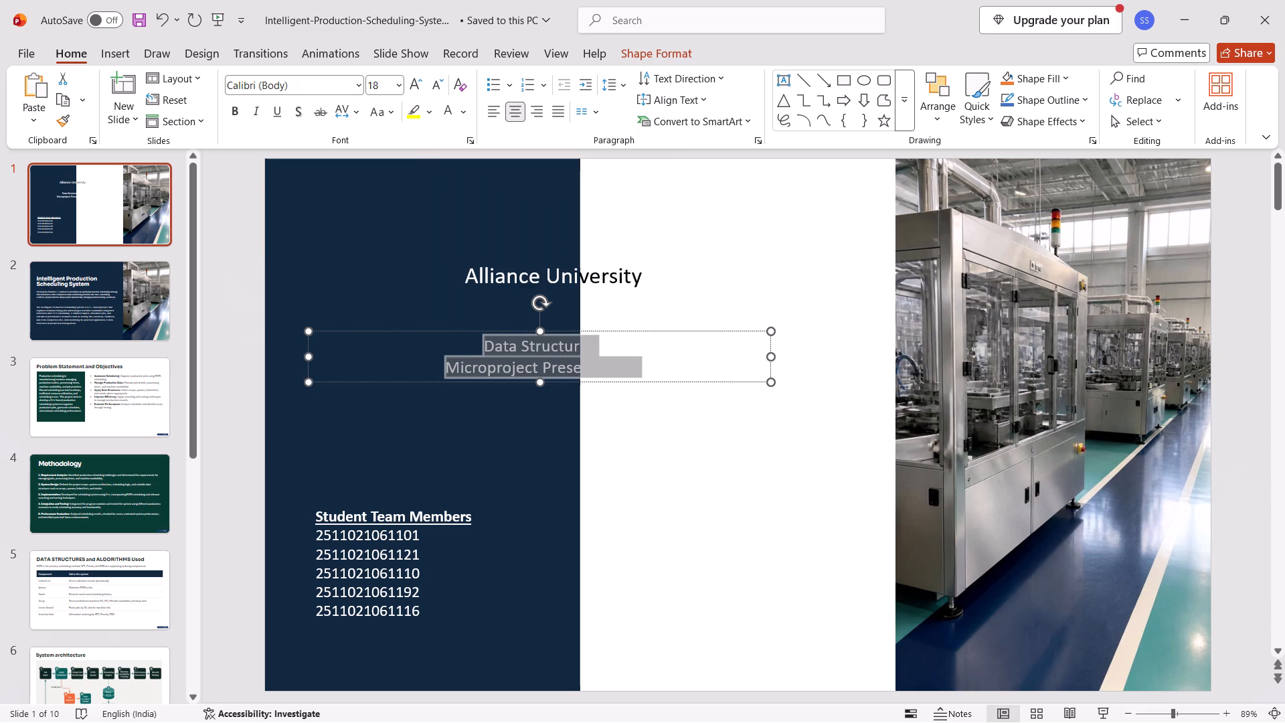
# Make the "Alliance University" text bold and set its font to Times New Roman.
pyautogui.click(599, 273)
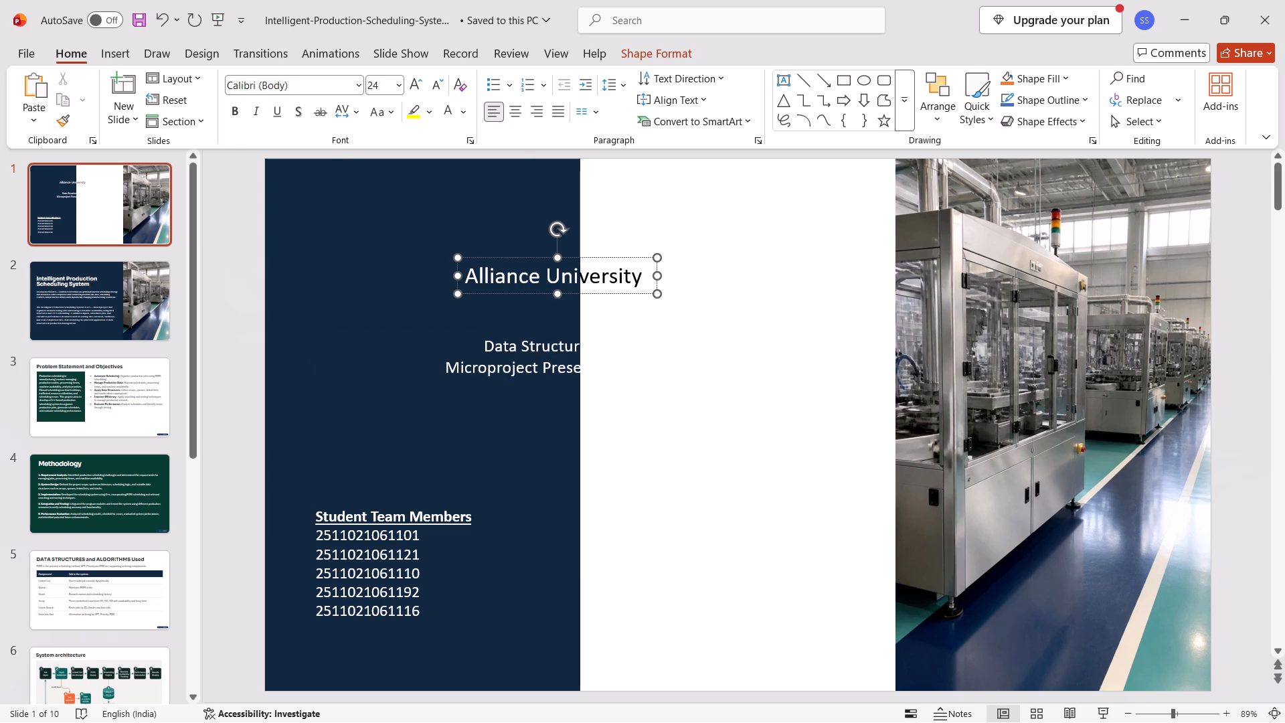
pyautogui.hotkey('ctrl', 'a')
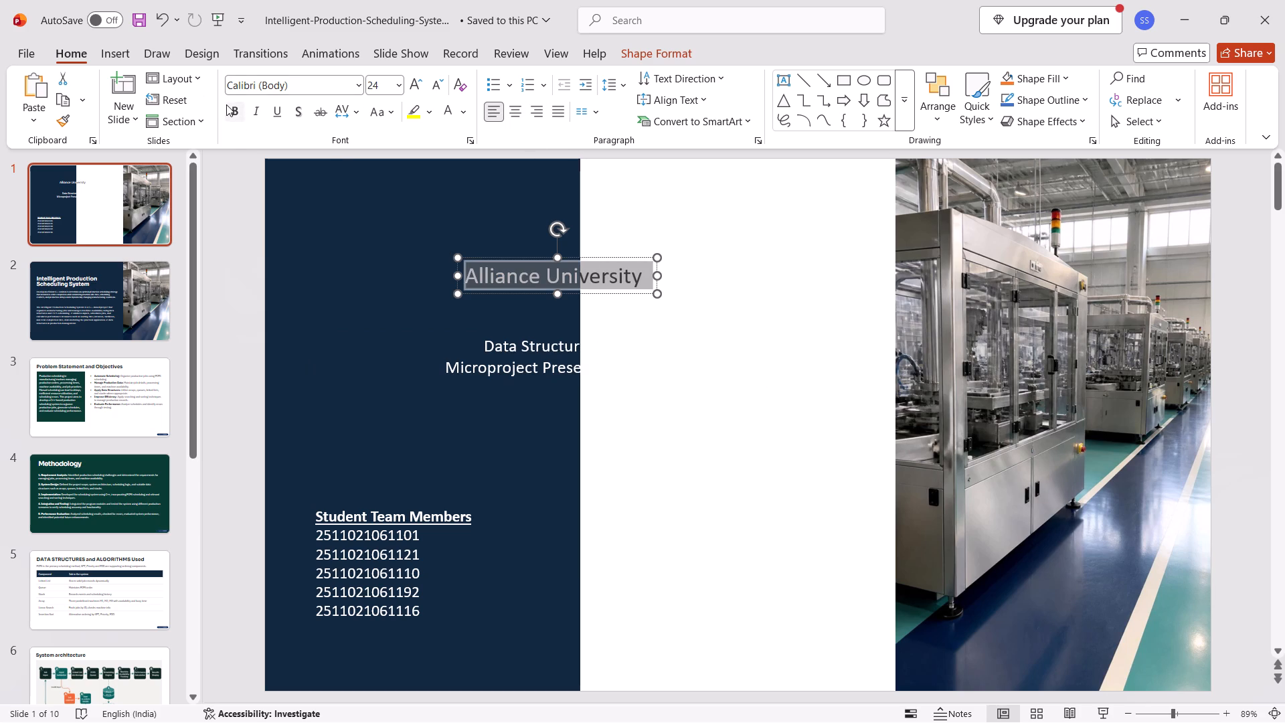
pyautogui.click(236, 112)
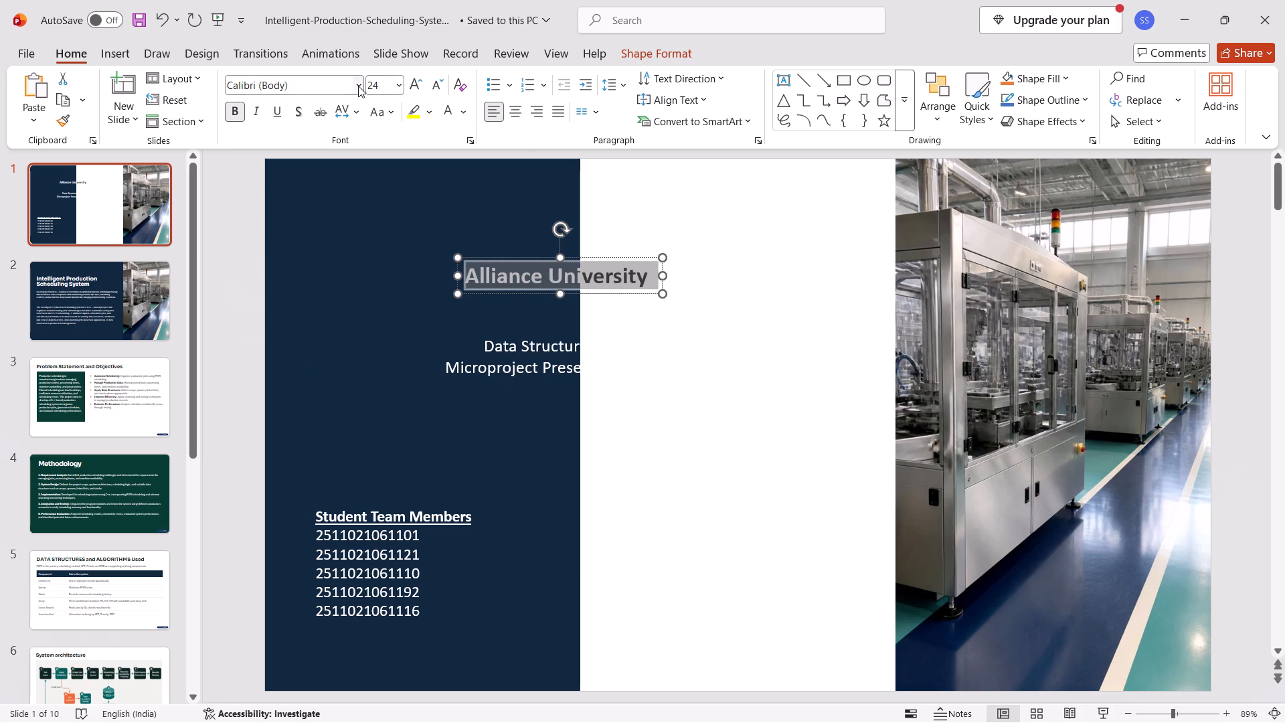
pyautogui.click(358, 86)
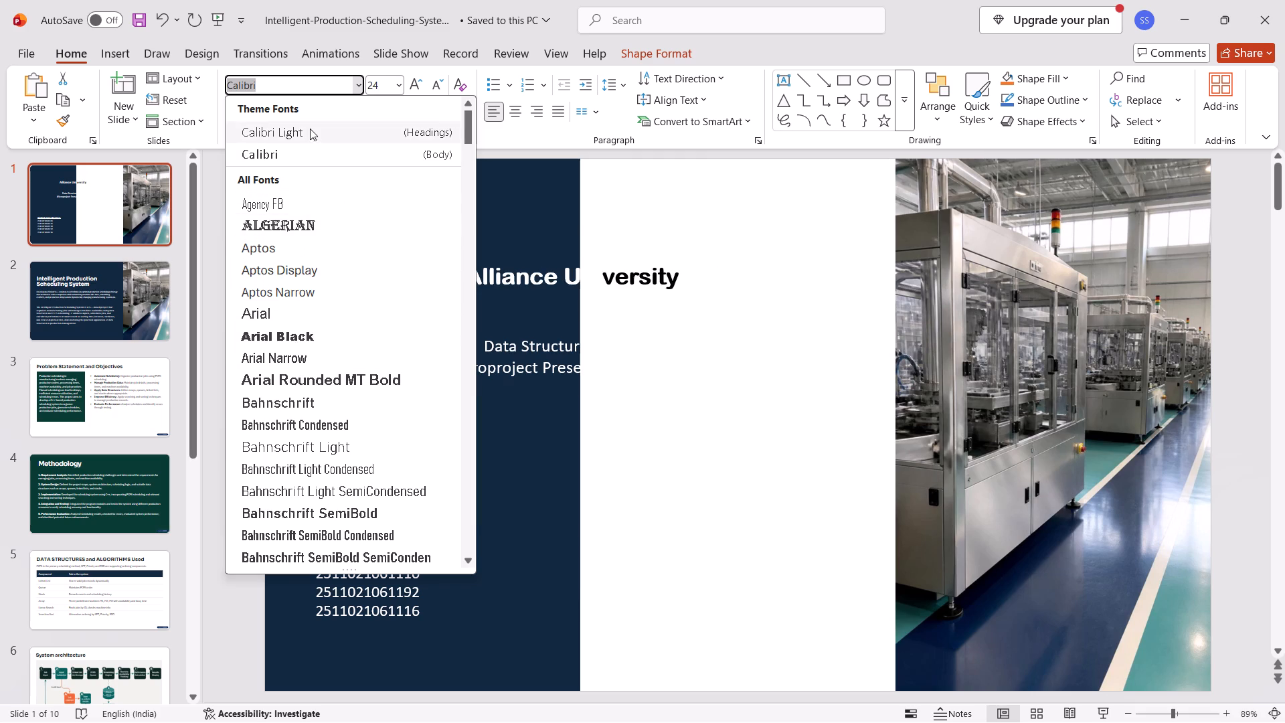
pyautogui.scroll(-2, 315, 407)
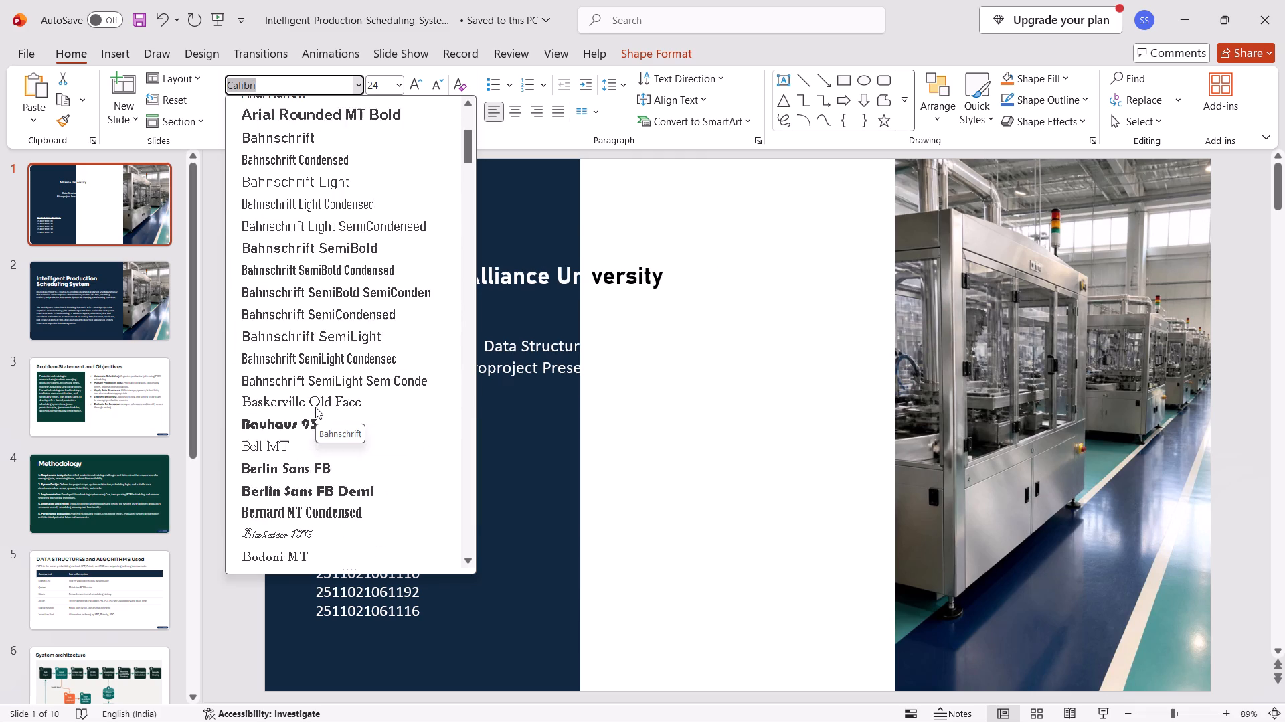
pyautogui.scroll(-3, 315, 407)
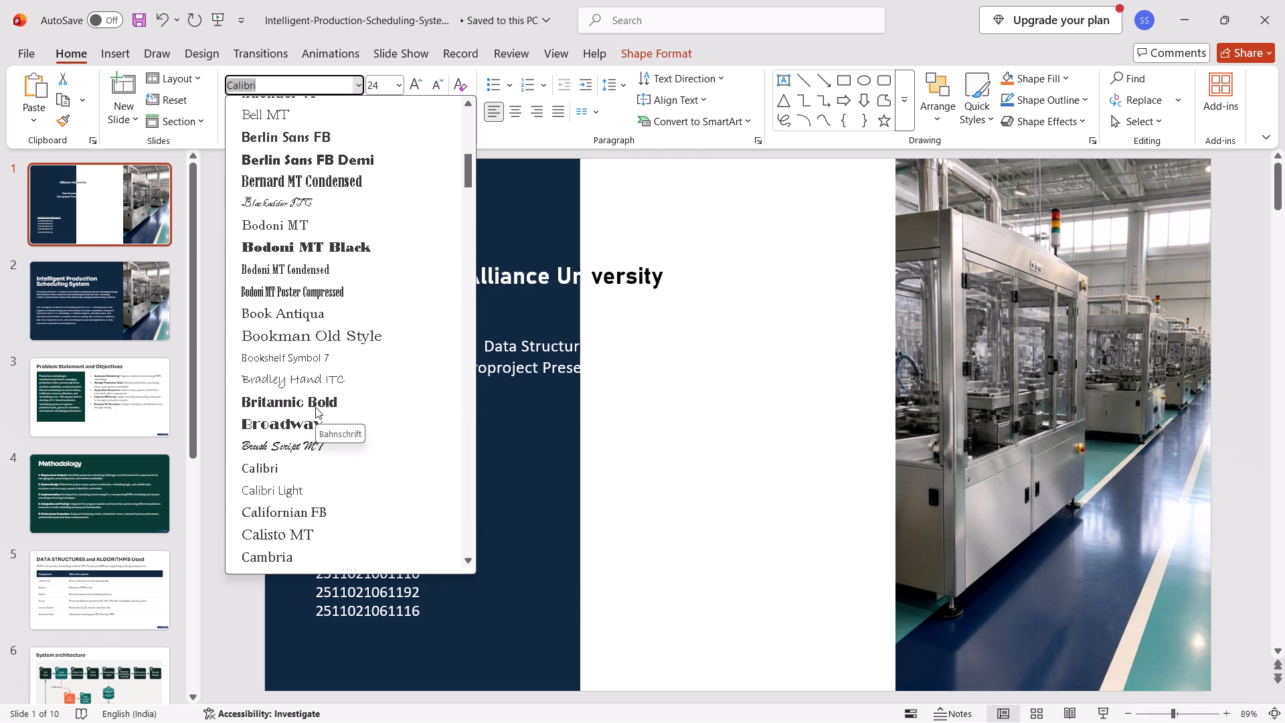
pyautogui.scroll(-4, 315, 407)
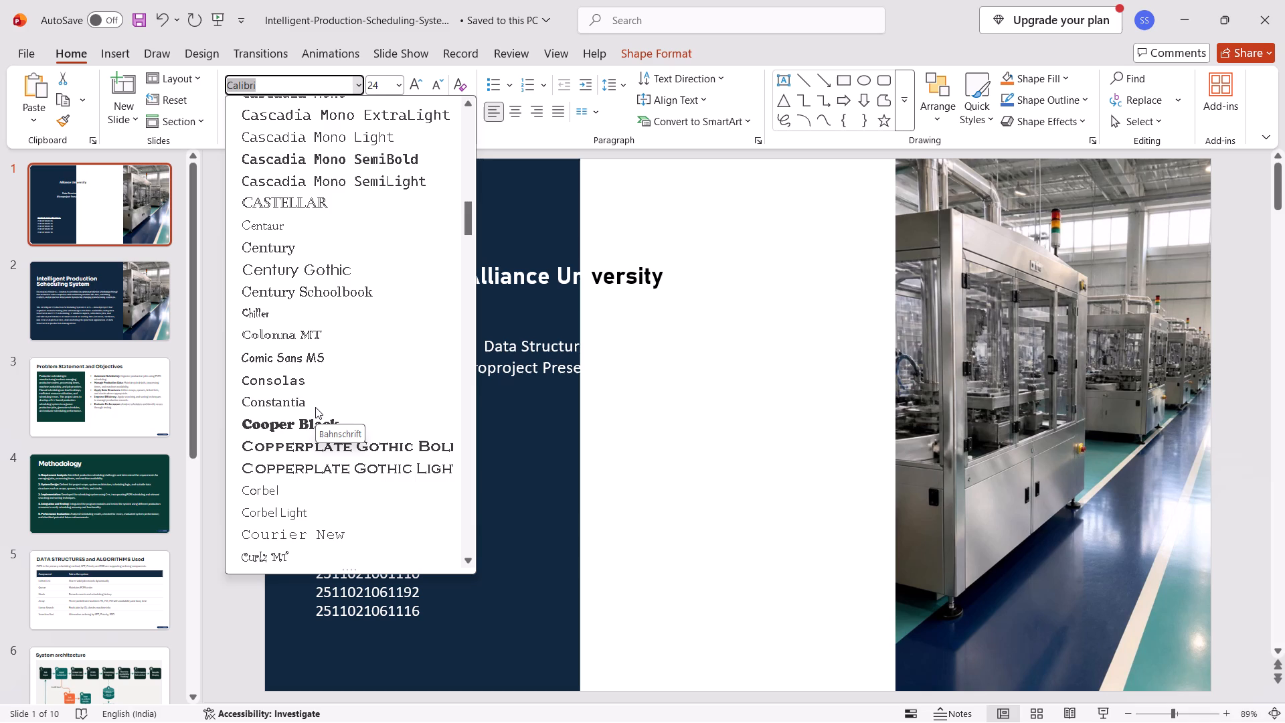
pyautogui.write('ti')
pyautogui.press('Return')
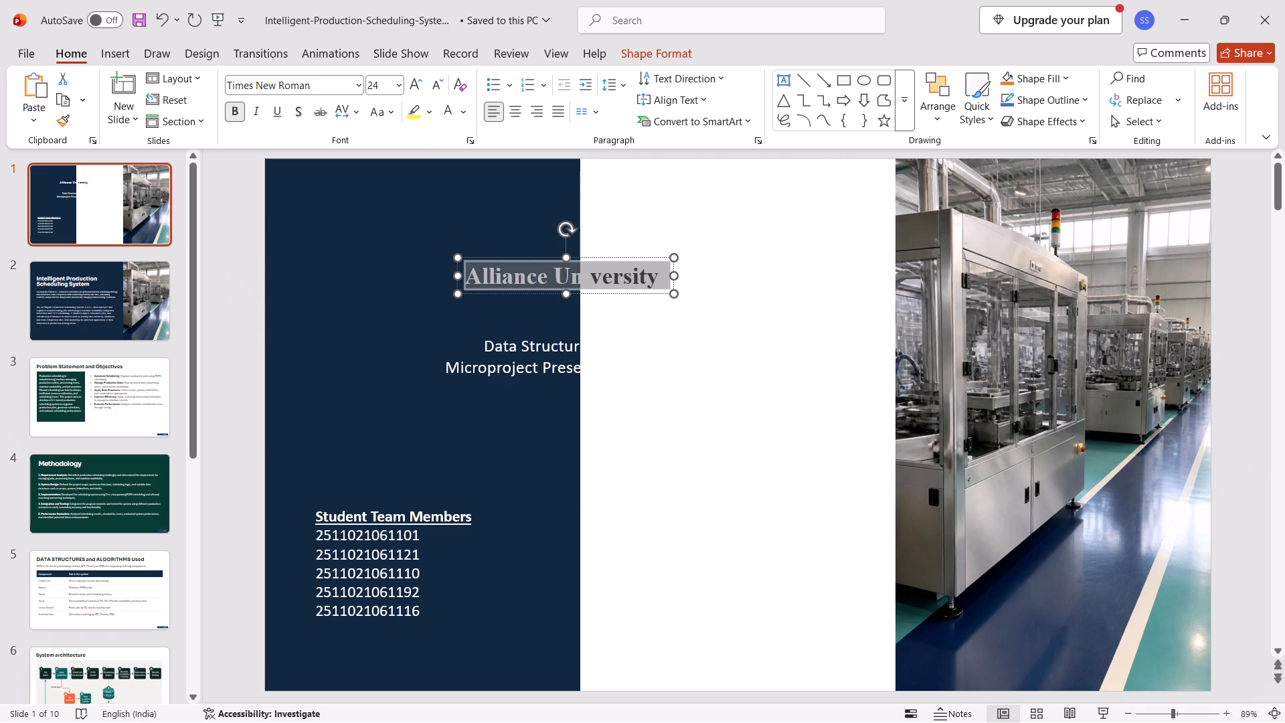
# Make both lines in the Data Structures text box bold and set their font to Times New Roman.
pyautogui.click(498, 337)
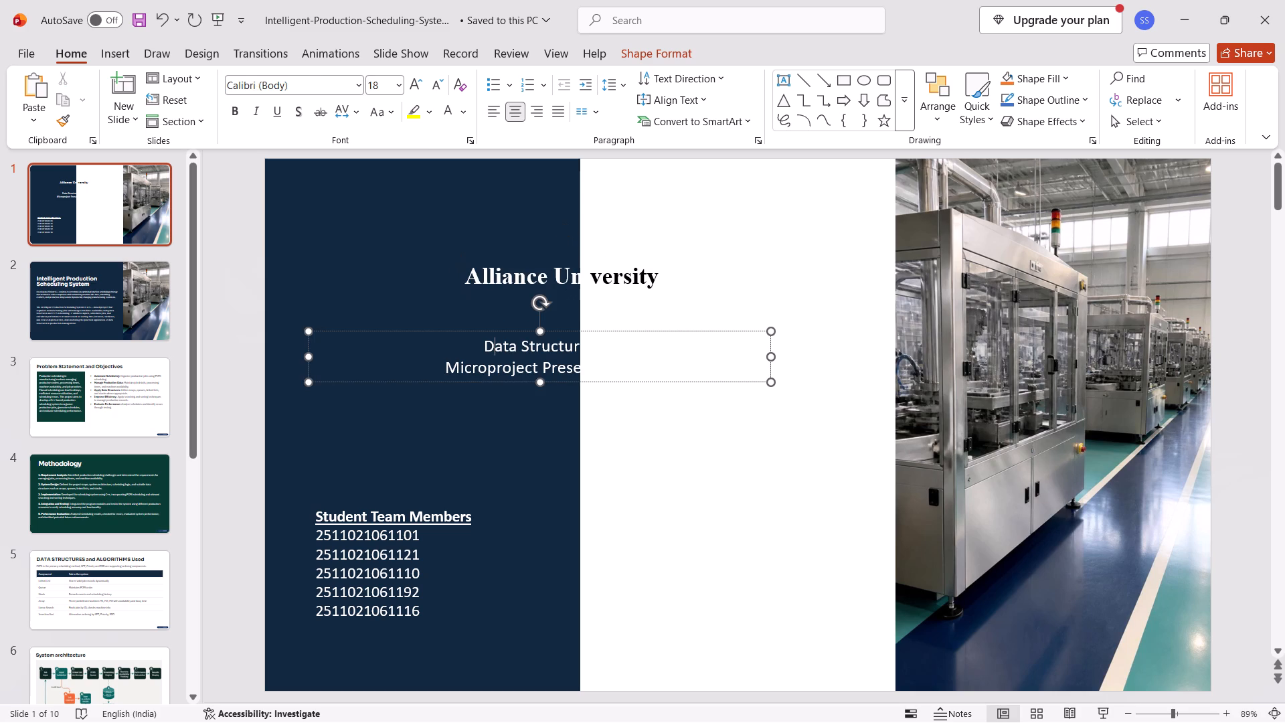
pyautogui.click(488, 345)
pyautogui.hotkey('ctrl', 'a')
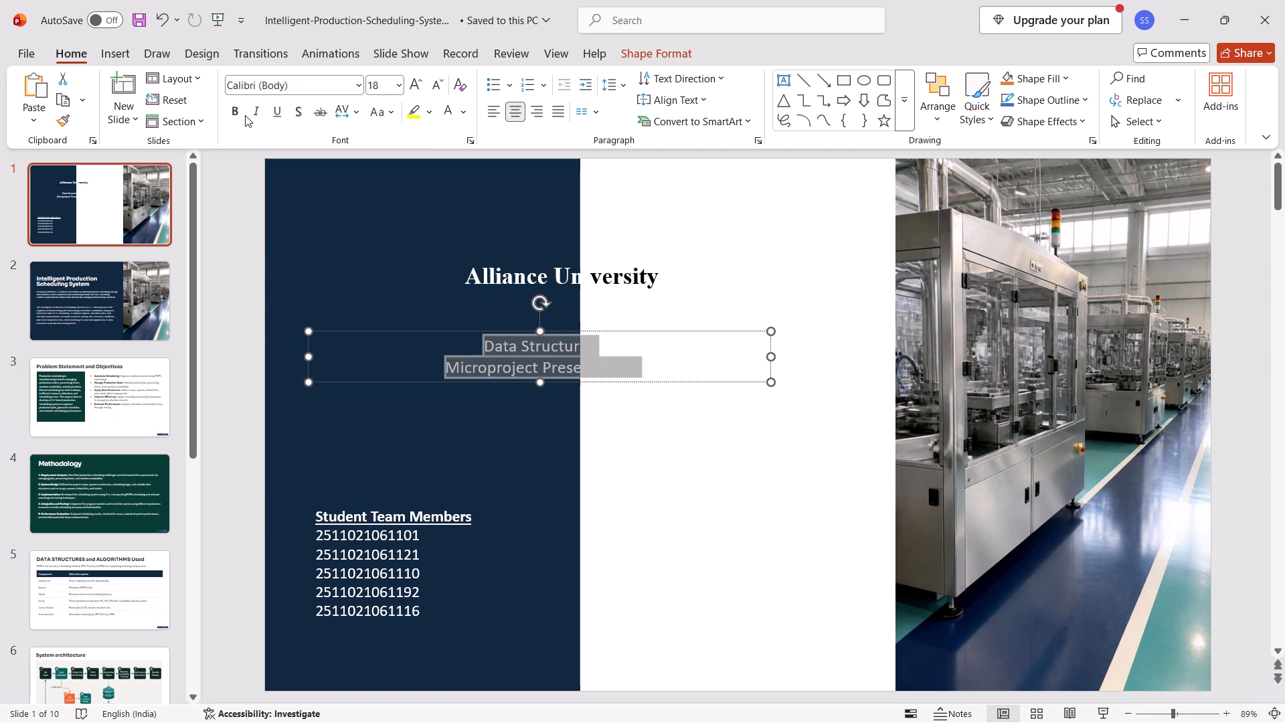
pyautogui.click(224, 109)
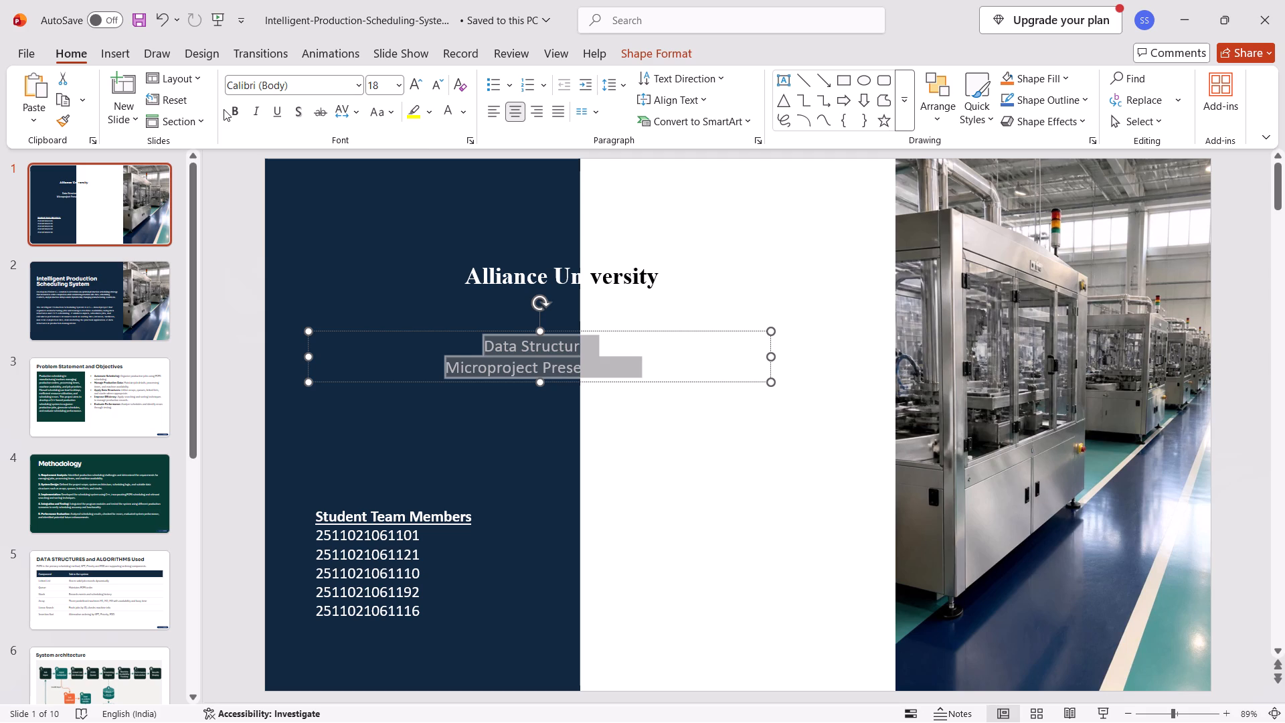
pyautogui.click(229, 109)
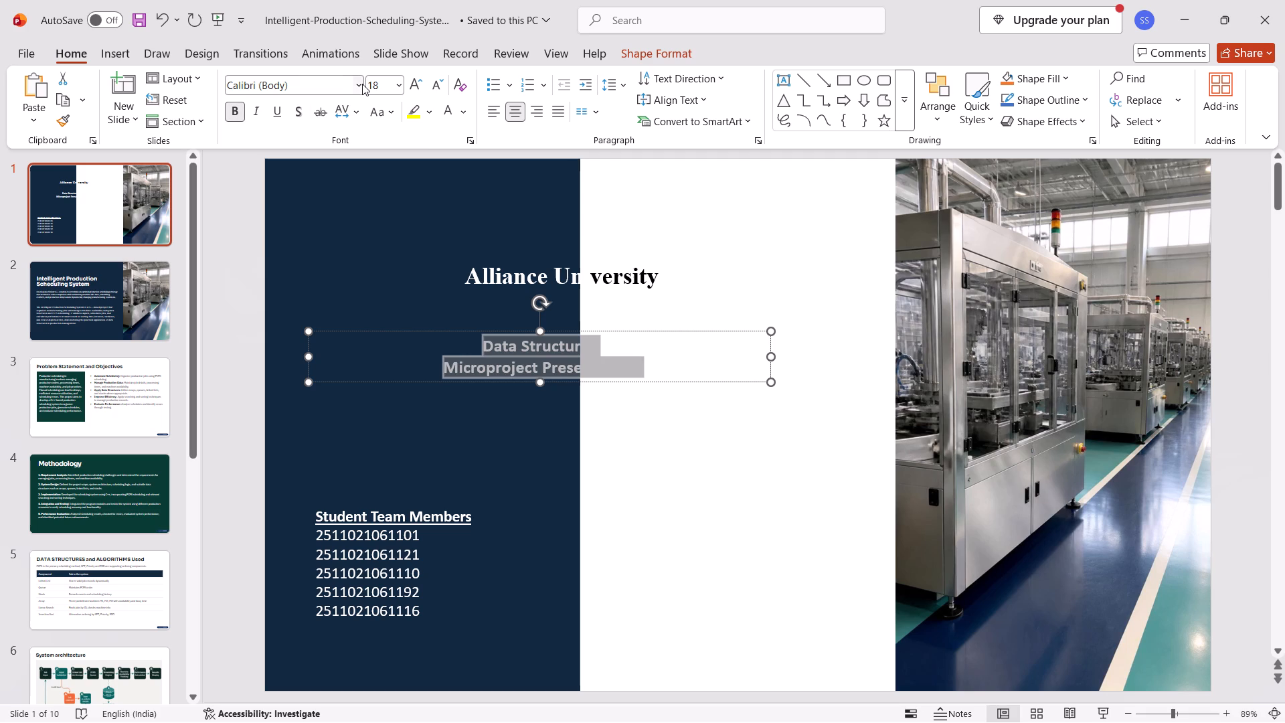
pyautogui.click(355, 84)
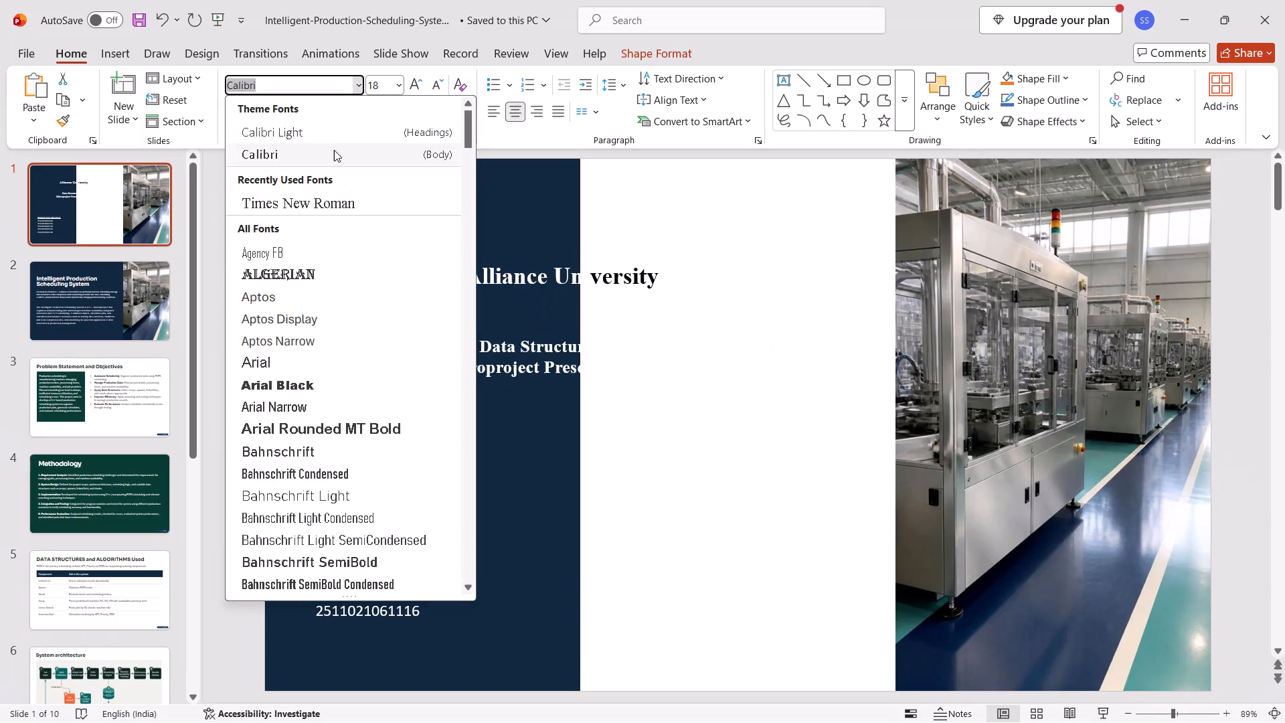
pyautogui.write('times')
pyautogui.press('Return')
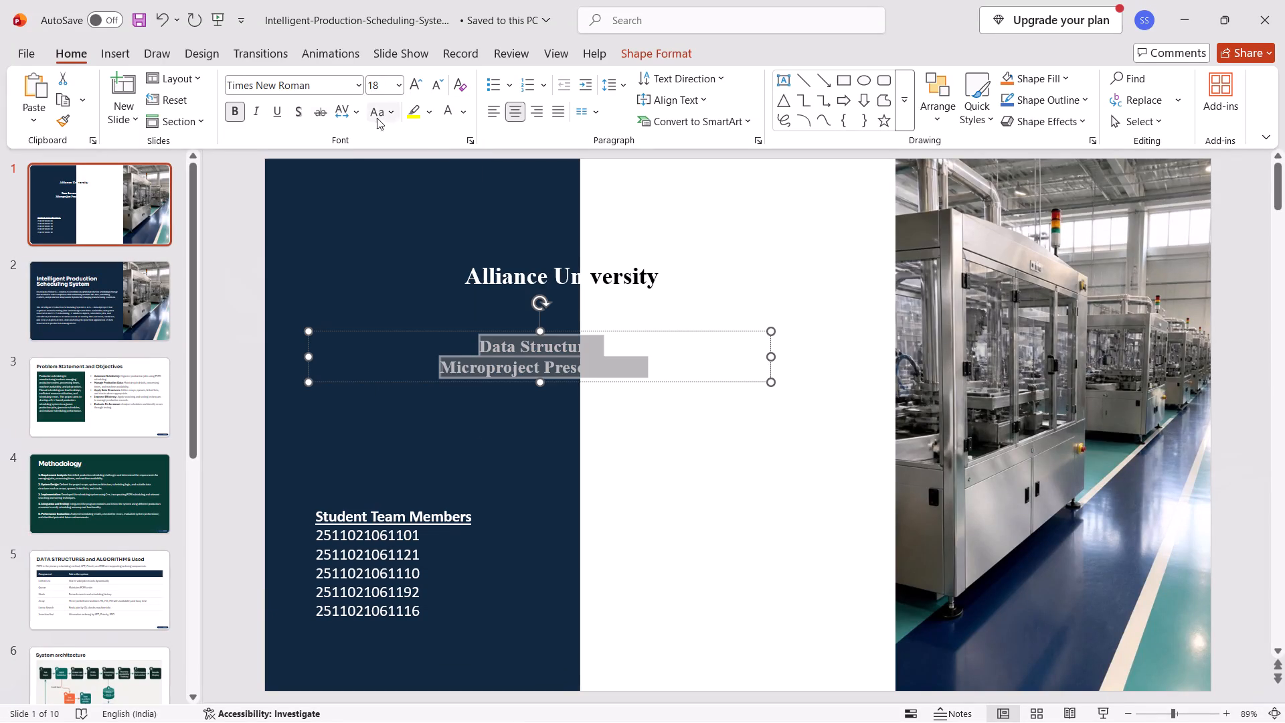
# Set the font colour of the letters "res" in "Structures", which lie over the white background, to black.
pyautogui.click(665, 348)
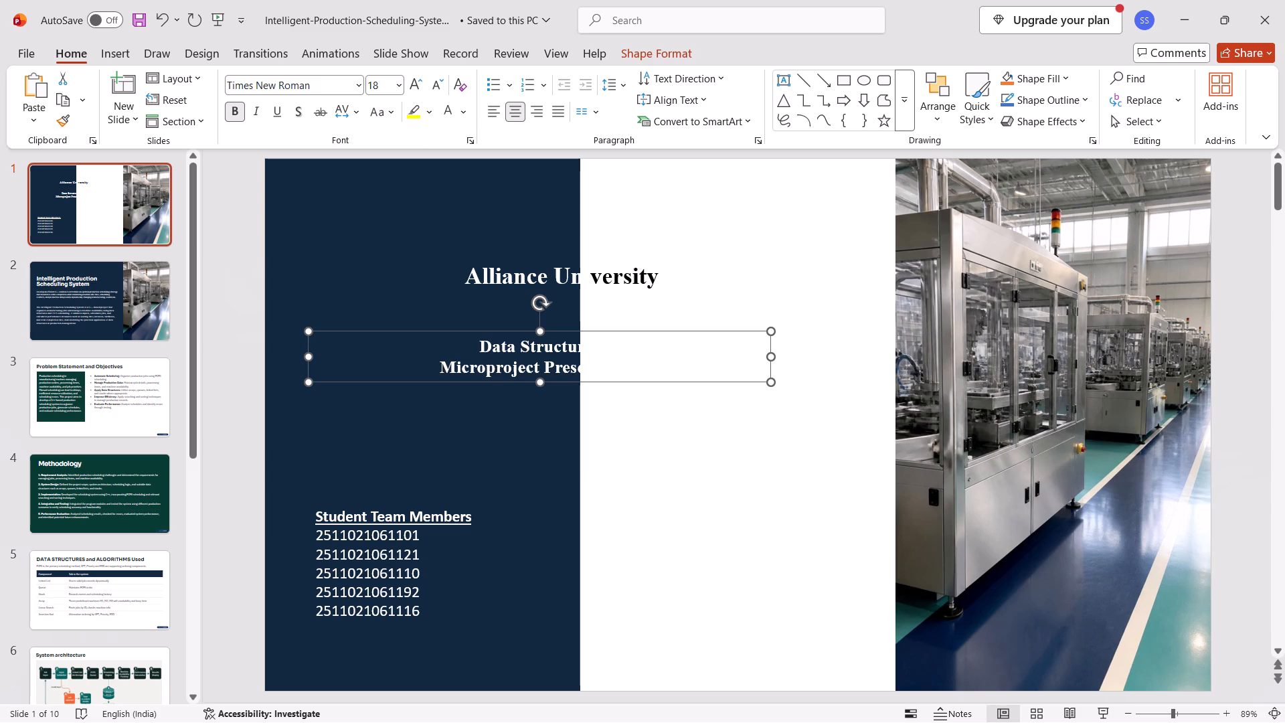
pyautogui.moveTo(578, 347); pyautogui.dragTo(612, 347)
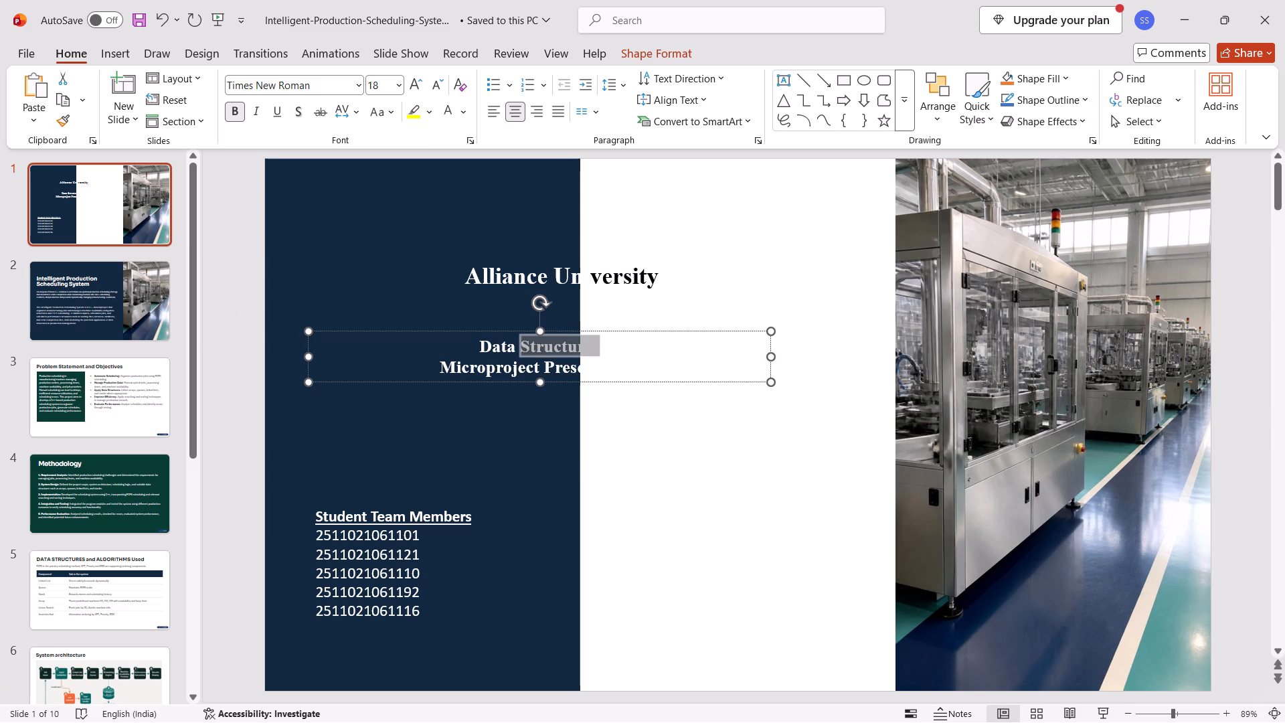
pyautogui.moveTo(612, 347); pyautogui.dragTo(602, 345)
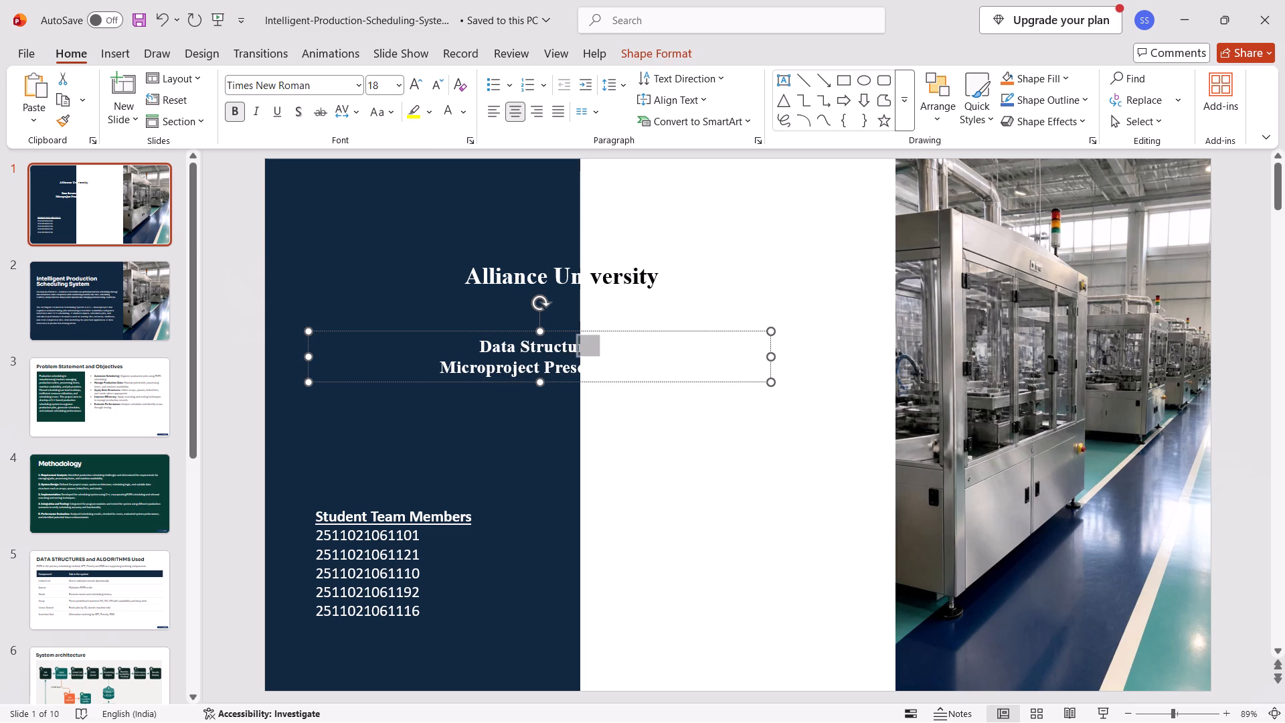
pyautogui.moveTo(602, 345); pyautogui.dragTo(604, 345)
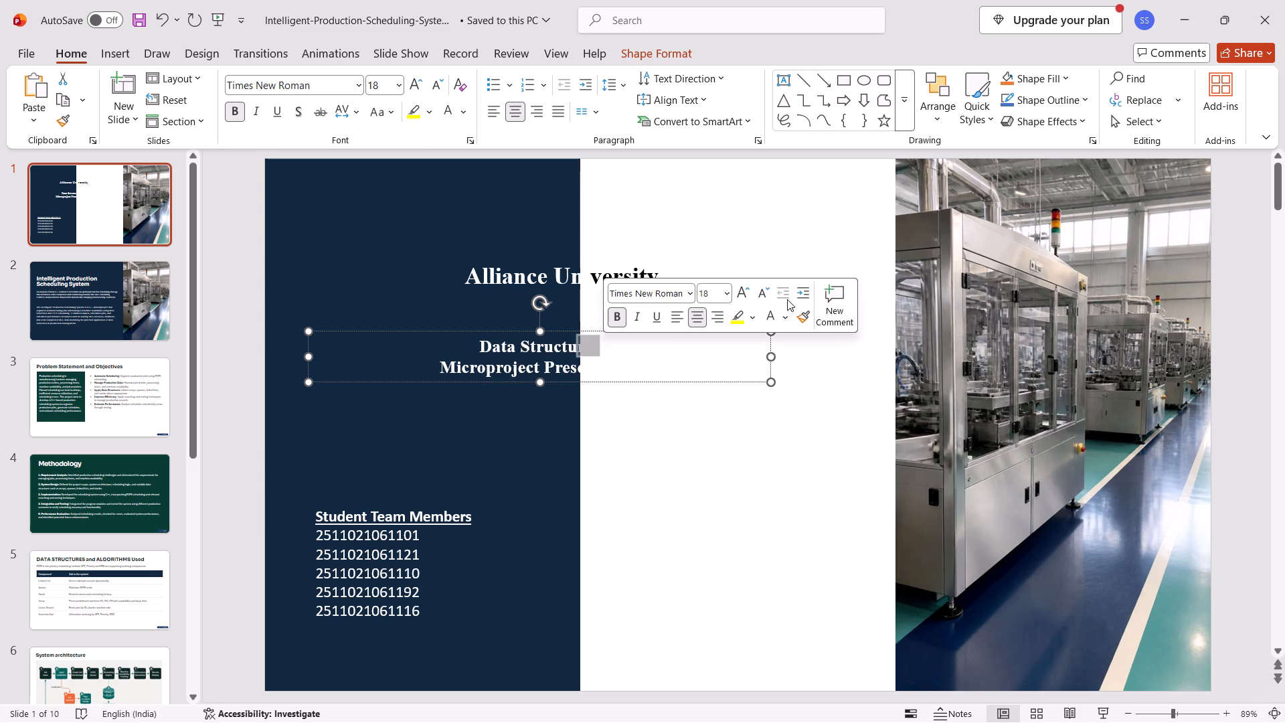
pyautogui.click(784, 313)
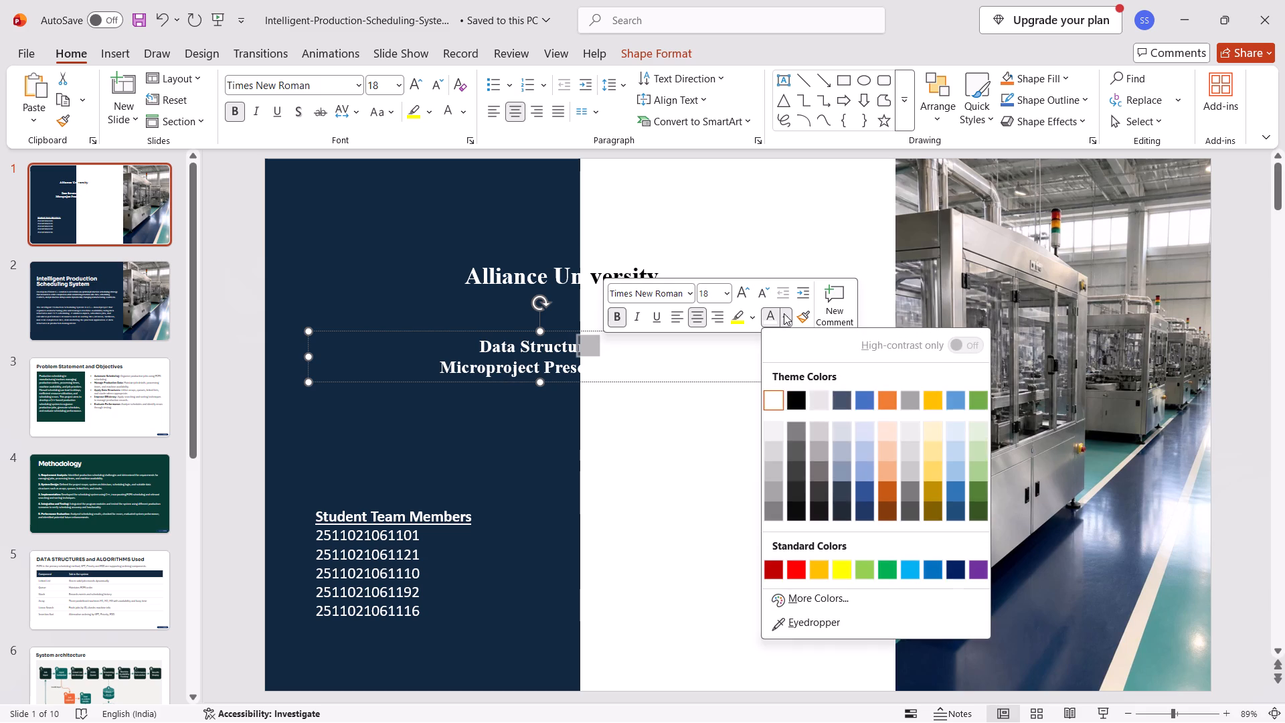
pyautogui.click(794, 402)
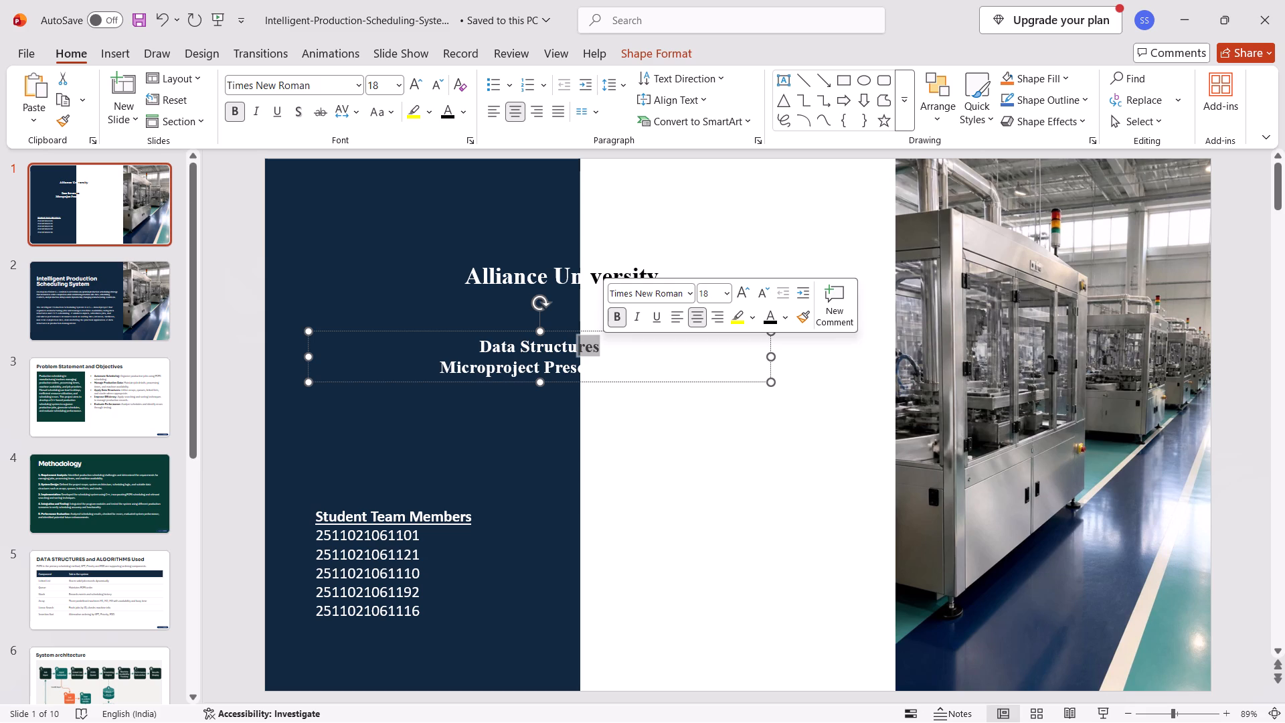
# Set the font colour of the letters "entation" in "Presentation", over the white background, to black.
pyautogui.moveTo(578, 370); pyautogui.dragTo(648, 371)
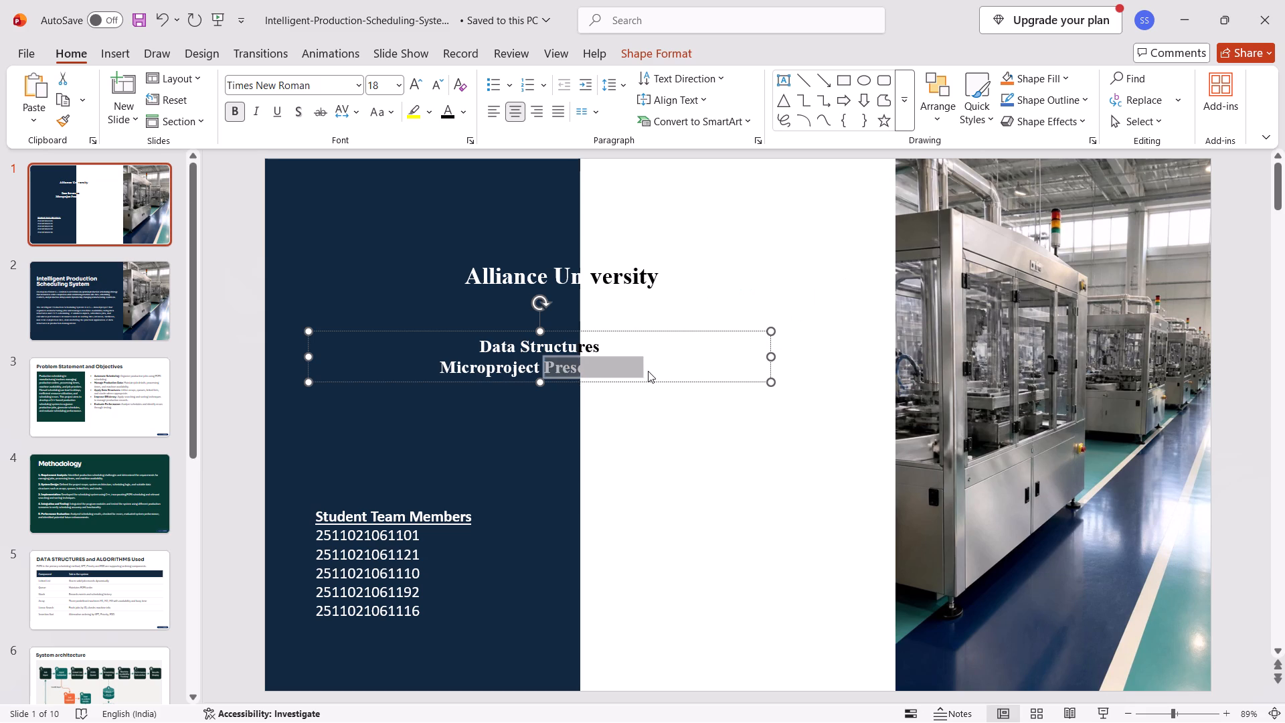
pyautogui.moveTo(648, 371); pyautogui.dragTo(645, 371)
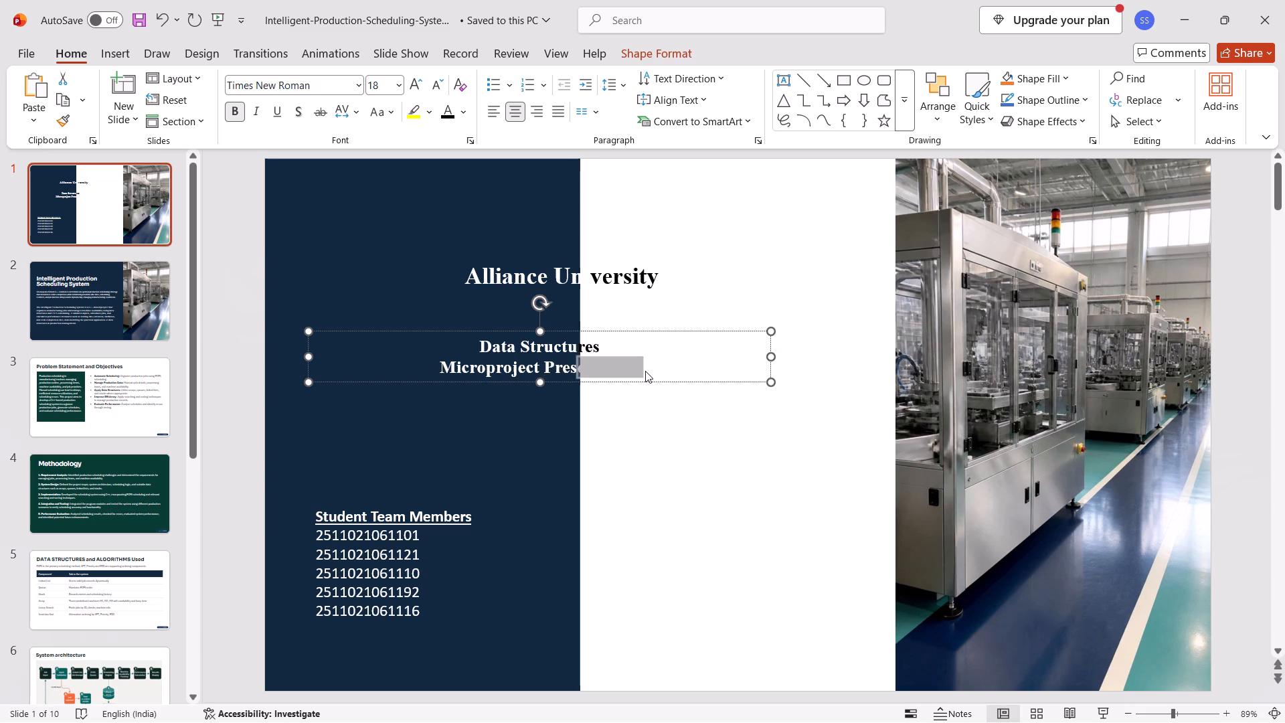
pyautogui.moveTo(645, 371); pyautogui.dragTo(646, 371)
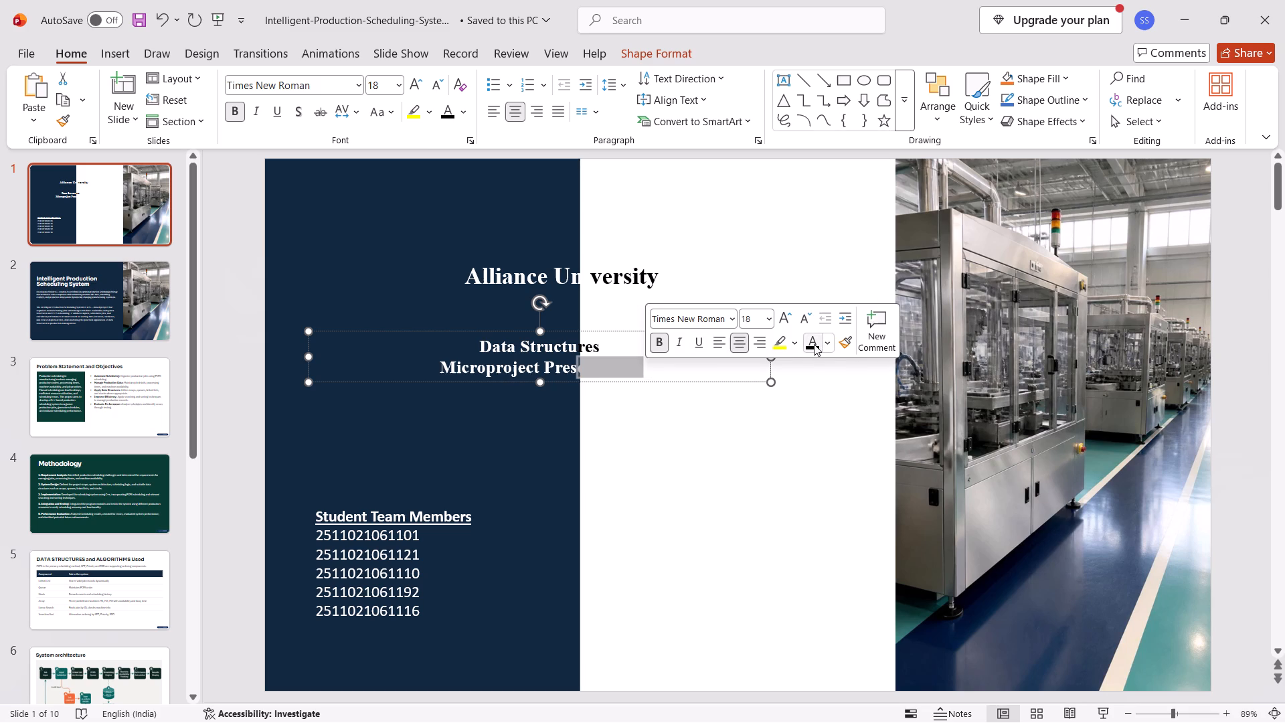
pyautogui.click(814, 344)
pyautogui.click(653, 459)
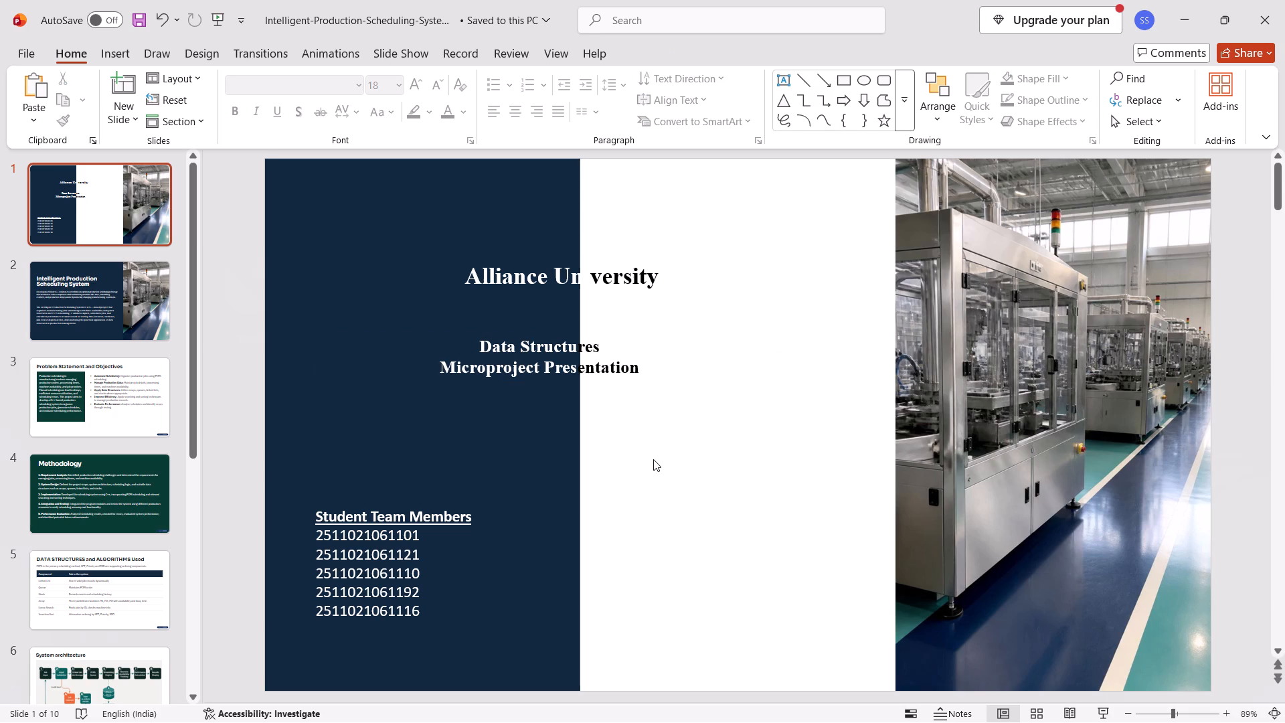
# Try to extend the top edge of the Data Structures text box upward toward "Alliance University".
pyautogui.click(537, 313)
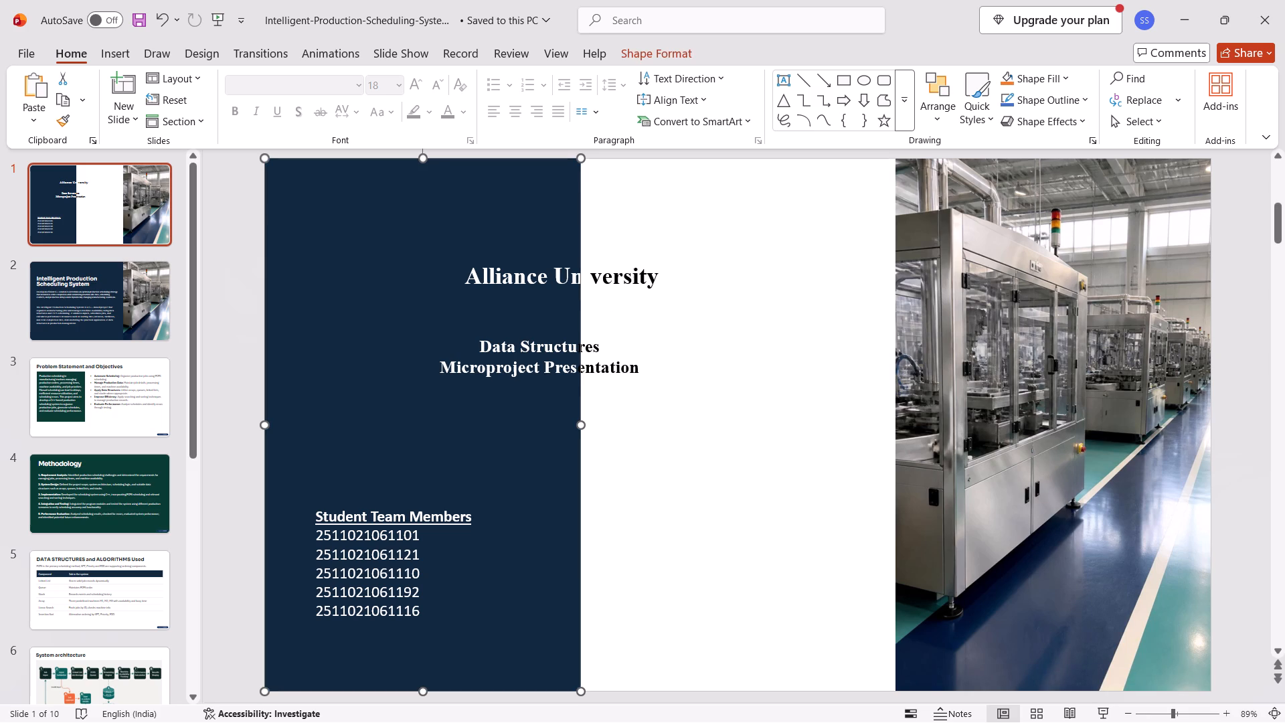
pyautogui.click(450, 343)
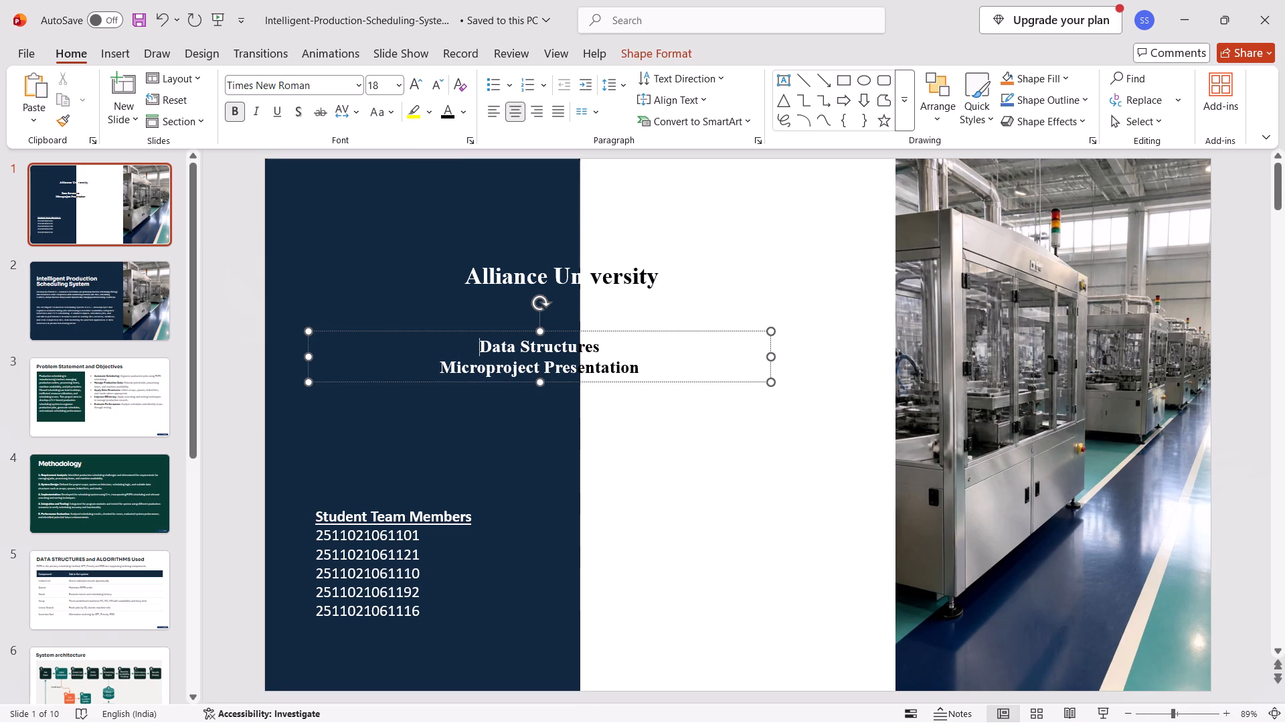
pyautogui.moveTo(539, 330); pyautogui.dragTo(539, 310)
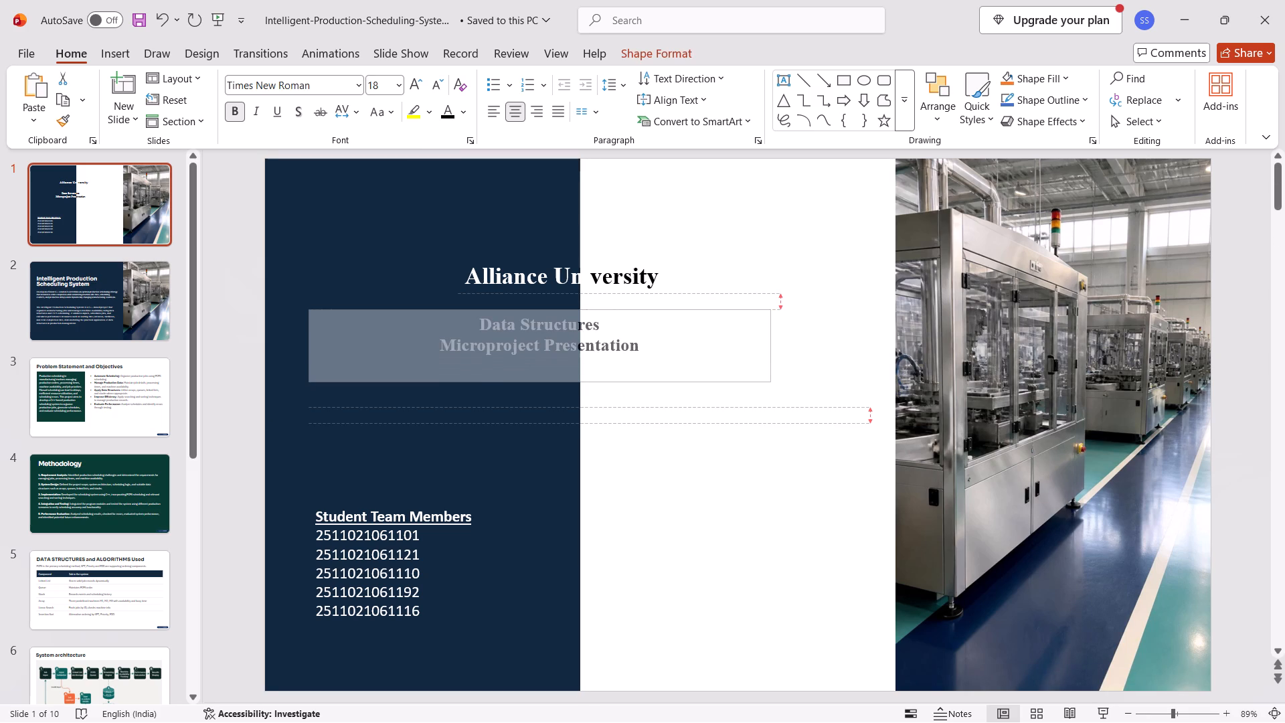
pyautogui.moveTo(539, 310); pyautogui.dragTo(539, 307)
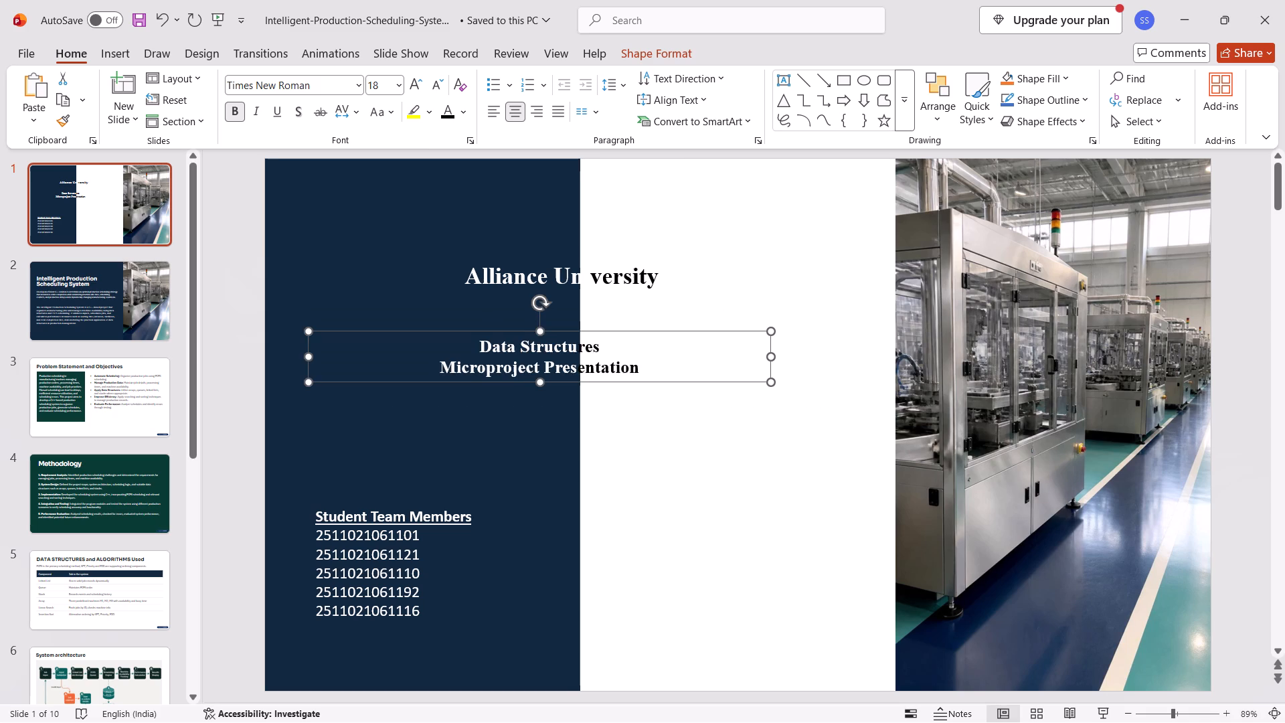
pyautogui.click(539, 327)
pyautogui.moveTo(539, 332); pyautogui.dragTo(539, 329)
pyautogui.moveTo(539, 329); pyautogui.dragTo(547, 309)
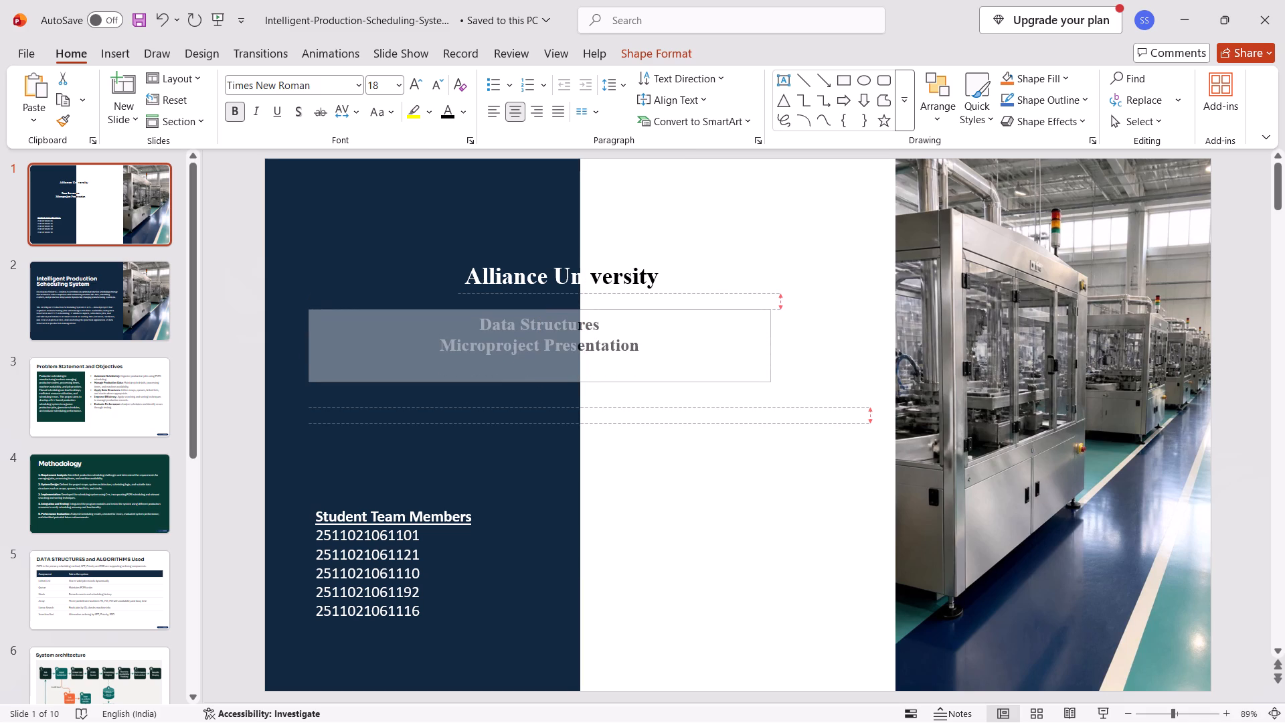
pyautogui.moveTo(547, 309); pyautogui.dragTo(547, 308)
# Move the Data Structures Microproject Presentation text box up so it sits just beneath "Alliance University".
pyautogui.moveTo(666, 359); pyautogui.dragTo(666, 343)
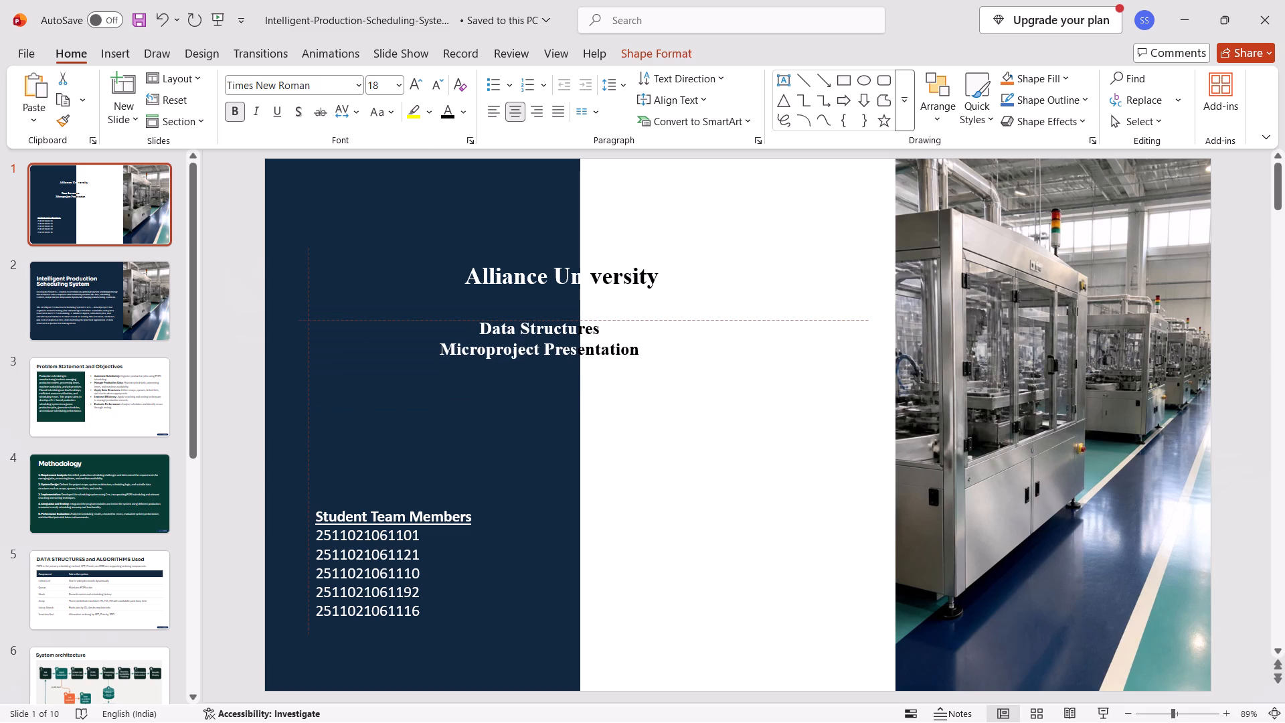
pyautogui.moveTo(666, 343); pyautogui.dragTo(666, 341)
pyautogui.moveTo(666, 341); pyautogui.dragTo(673, 302)
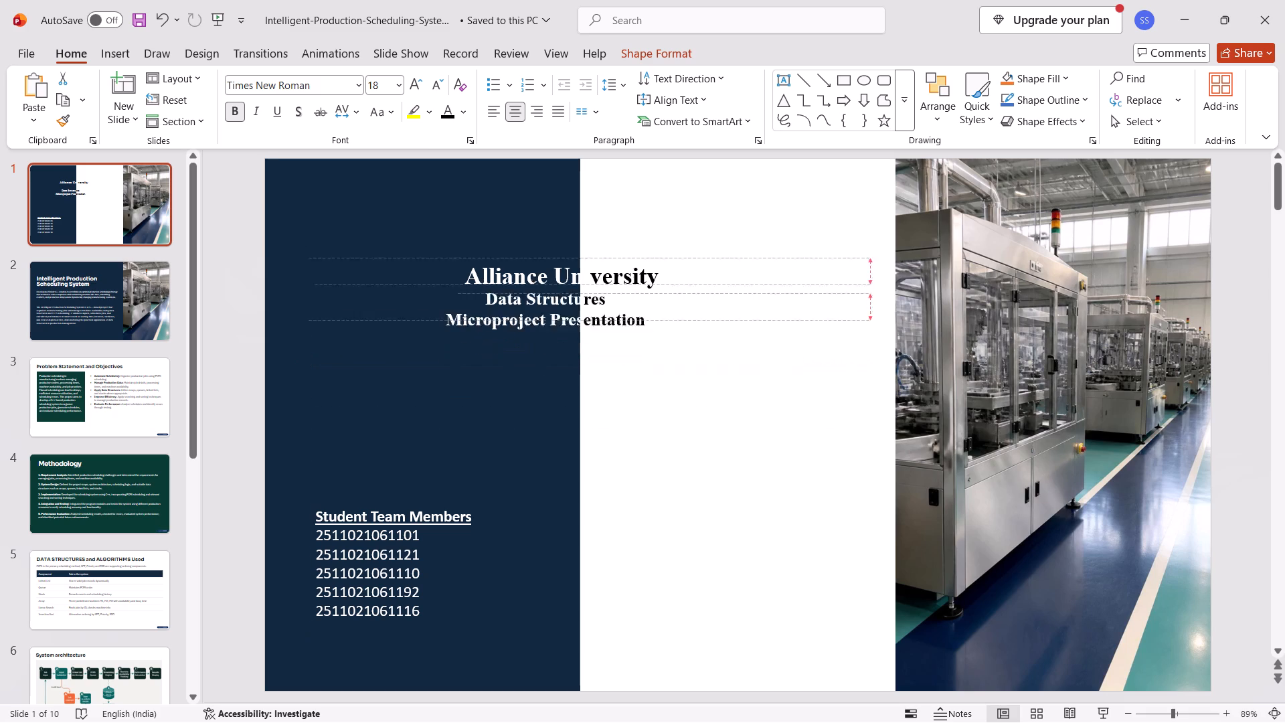
pyautogui.moveTo(673, 302); pyautogui.dragTo(677, 323)
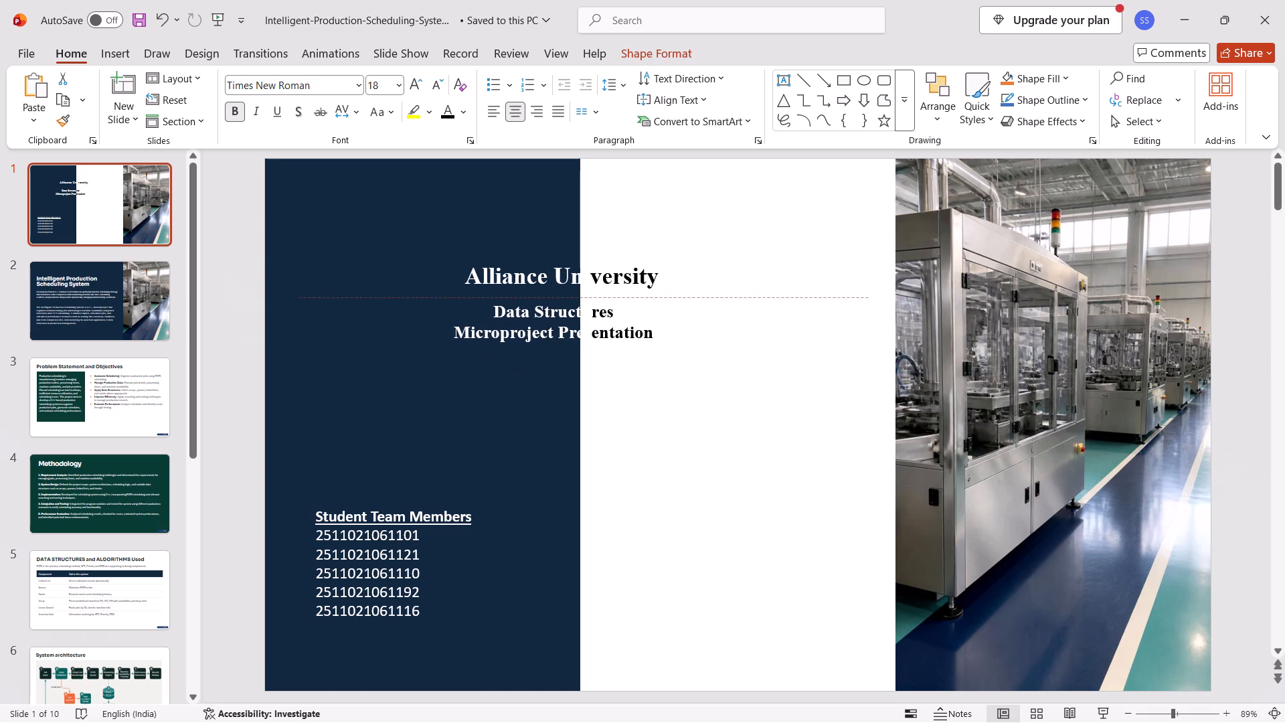
pyautogui.moveTo(677, 323); pyautogui.dragTo(677, 323)
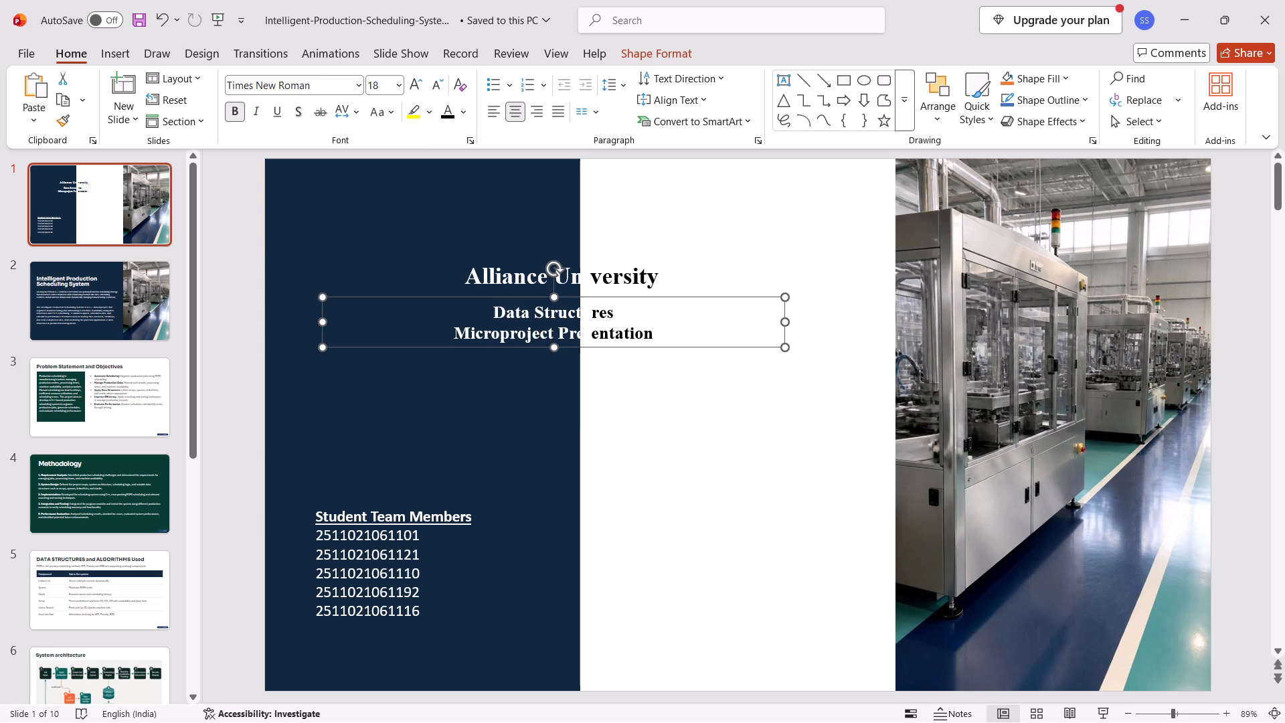
# Reduce the height of the empty text box above the Student Team Members list by raising its bottom edge.
pyautogui.click(695, 420)
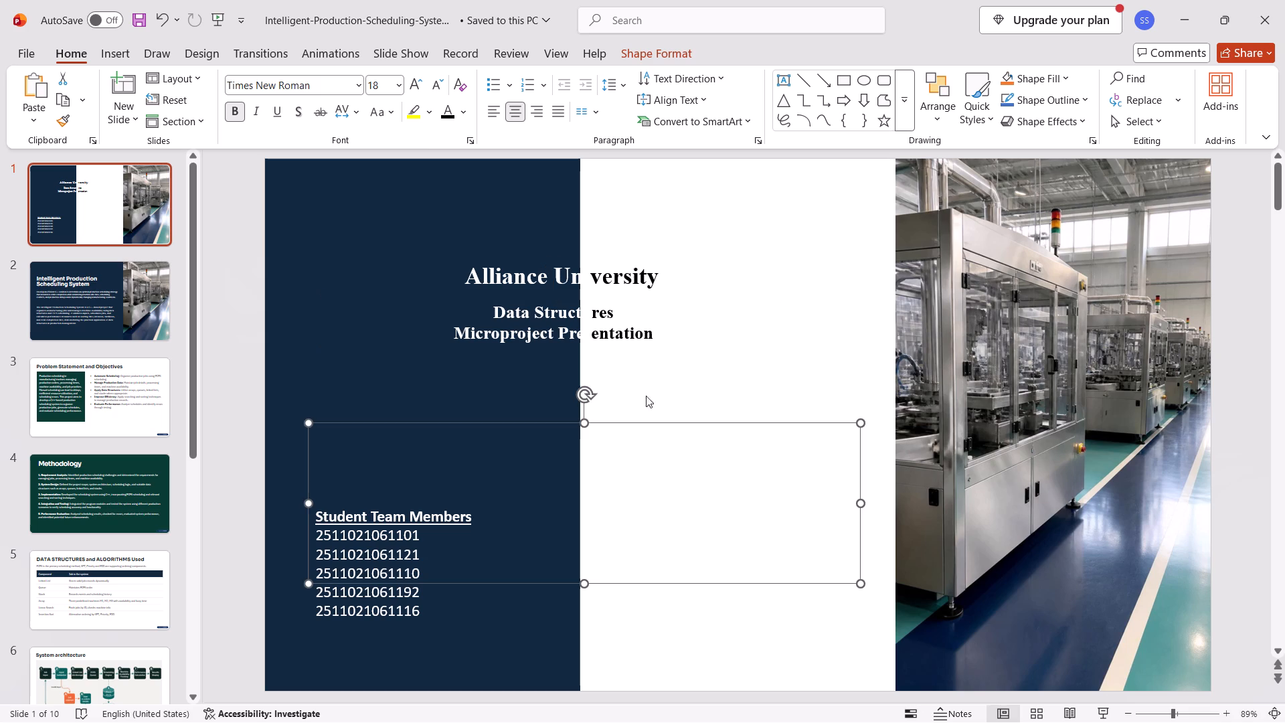
pyautogui.moveTo(583, 588); pyautogui.dragTo(591, 462)
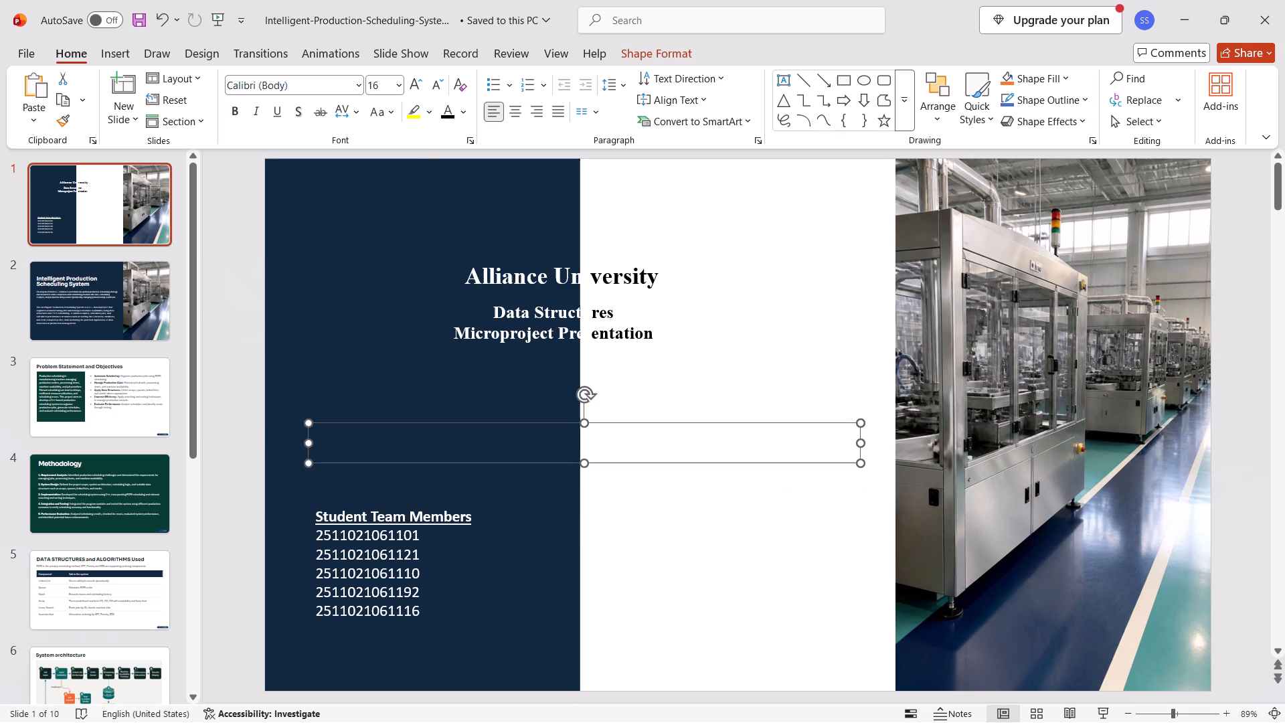
# Insert a new empty text box on the navy panel between the Microproject heading and the Student Team Members list.
pyautogui.click(513, 440)
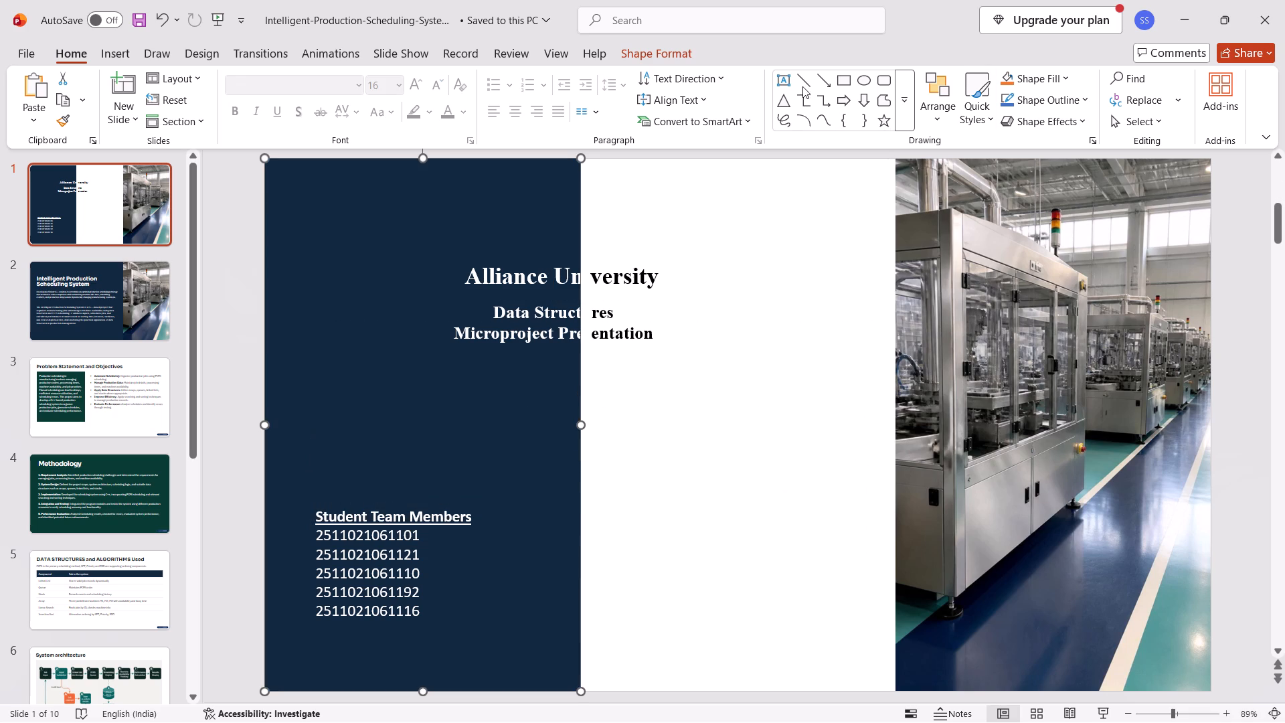
pyautogui.click(782, 76)
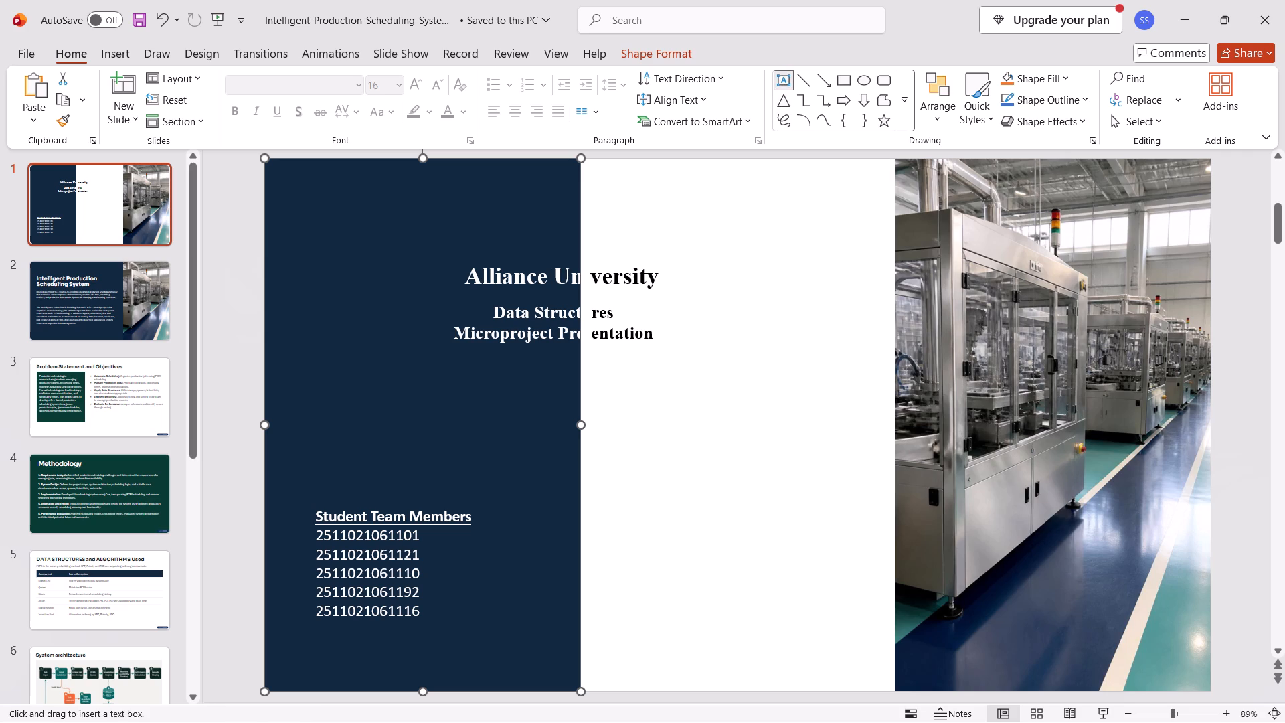
pyautogui.click(359, 394)
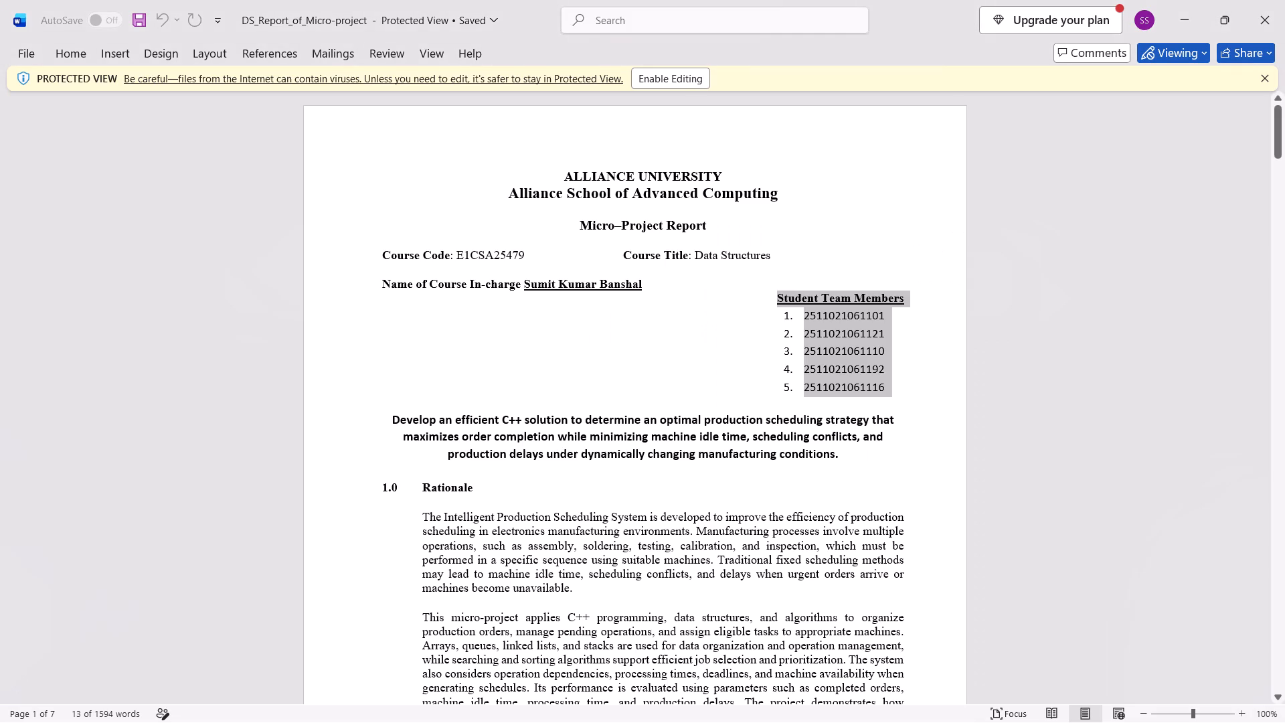
# Replace the "Alliance University" text with the heading lines from "ALLIANCE UNIVERSITY" to "Micro–Project Report" copied from the Word report.
pyautogui.moveTo(562, 175); pyautogui.dragTo(725, 226)
pyautogui.hotkey('ctrl', 'c')
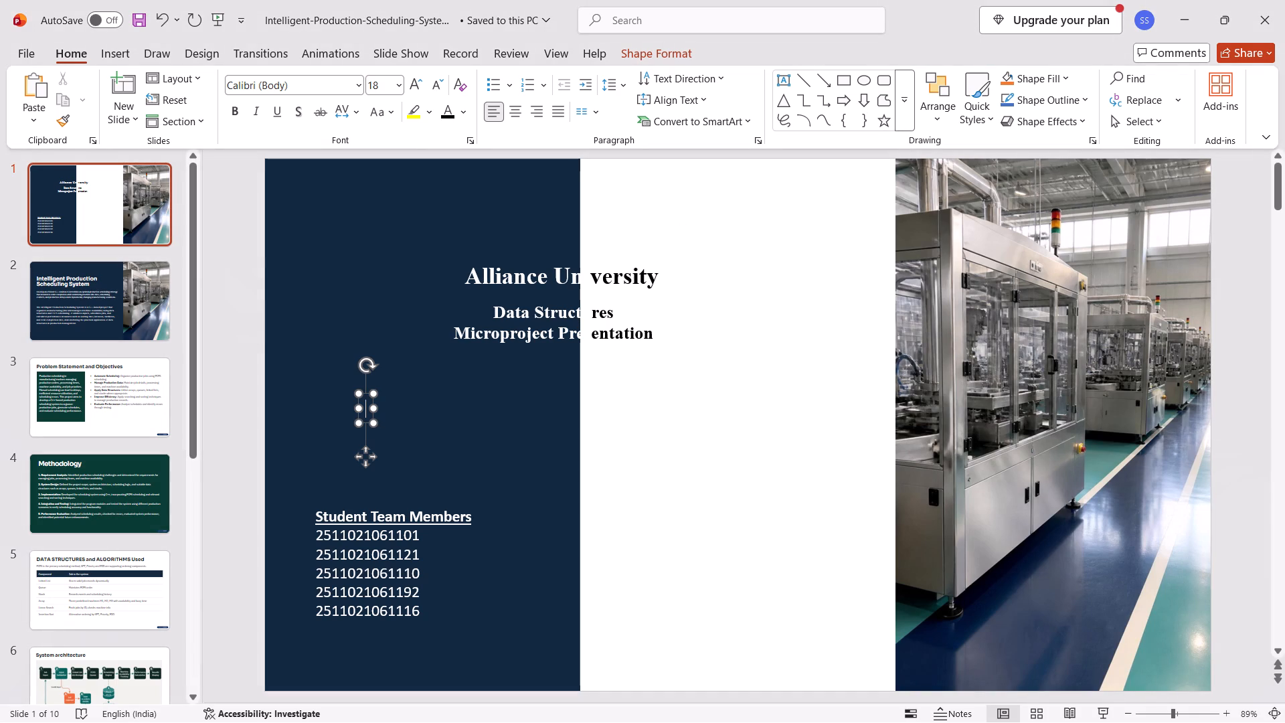
pyautogui.click(464, 274)
pyautogui.click(464, 274)
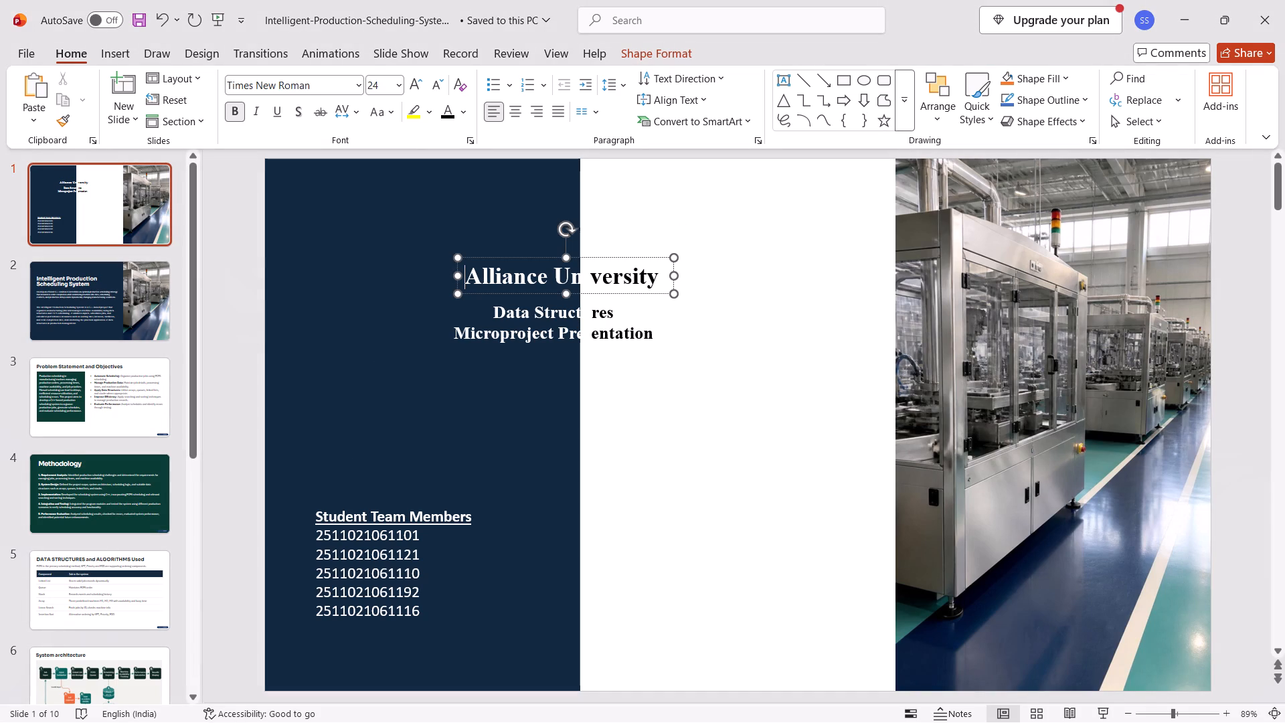
pyautogui.hotkey('ctrl', 'a')
pyautogui.hotkey('ctrl', 'v')
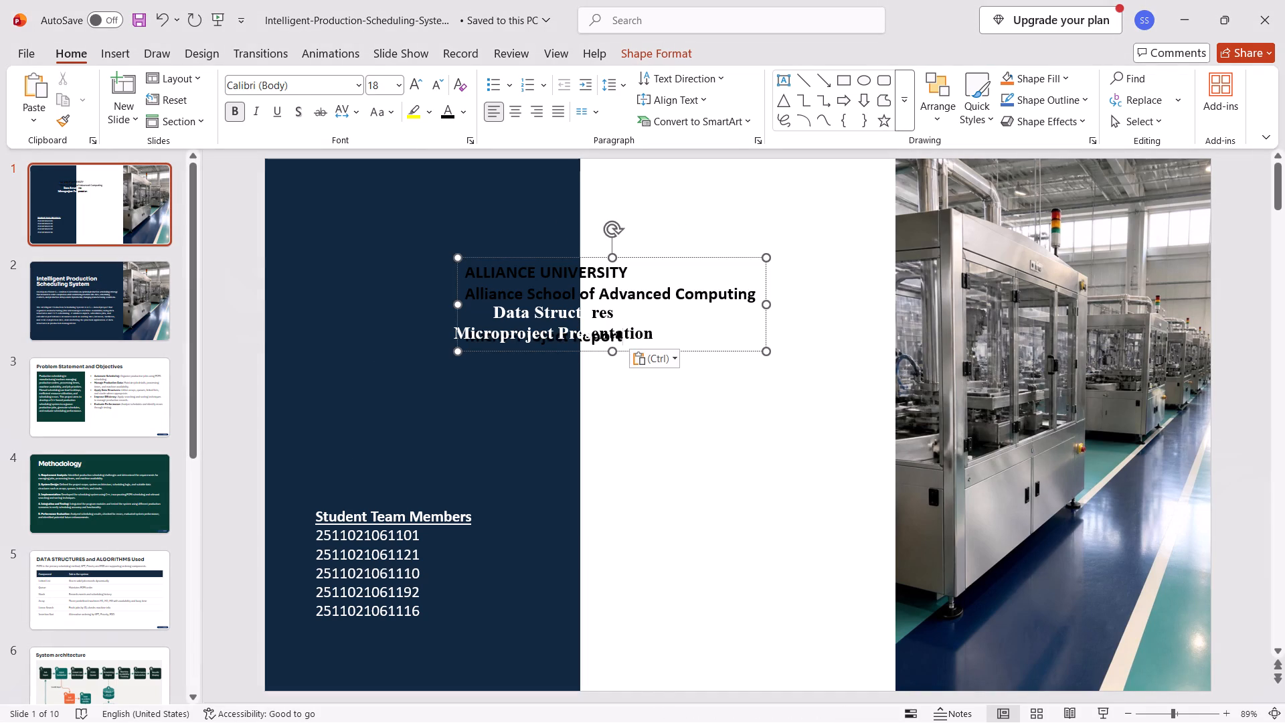
# Delete the "Data Structures Microproject Presentation" text that overlaps the pasted heading.
pyautogui.click(421, 333)
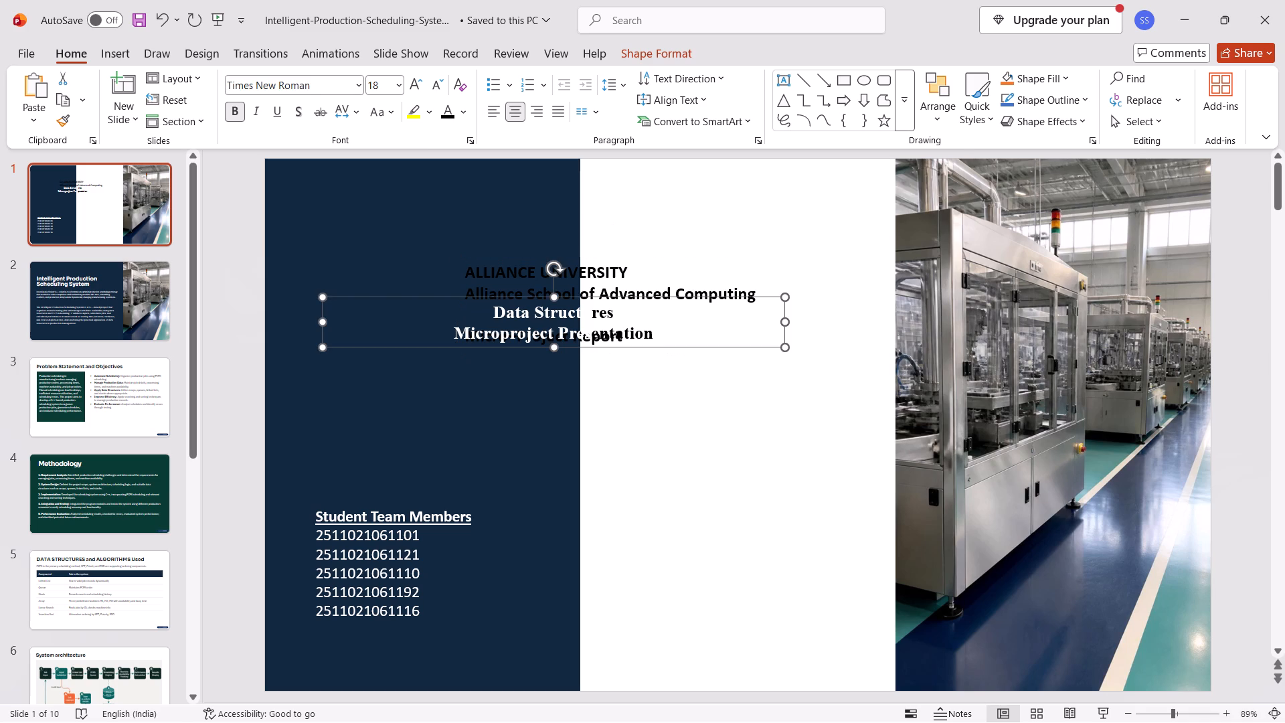
pyautogui.click(421, 333)
pyautogui.hotkey('ctrl', 'a')
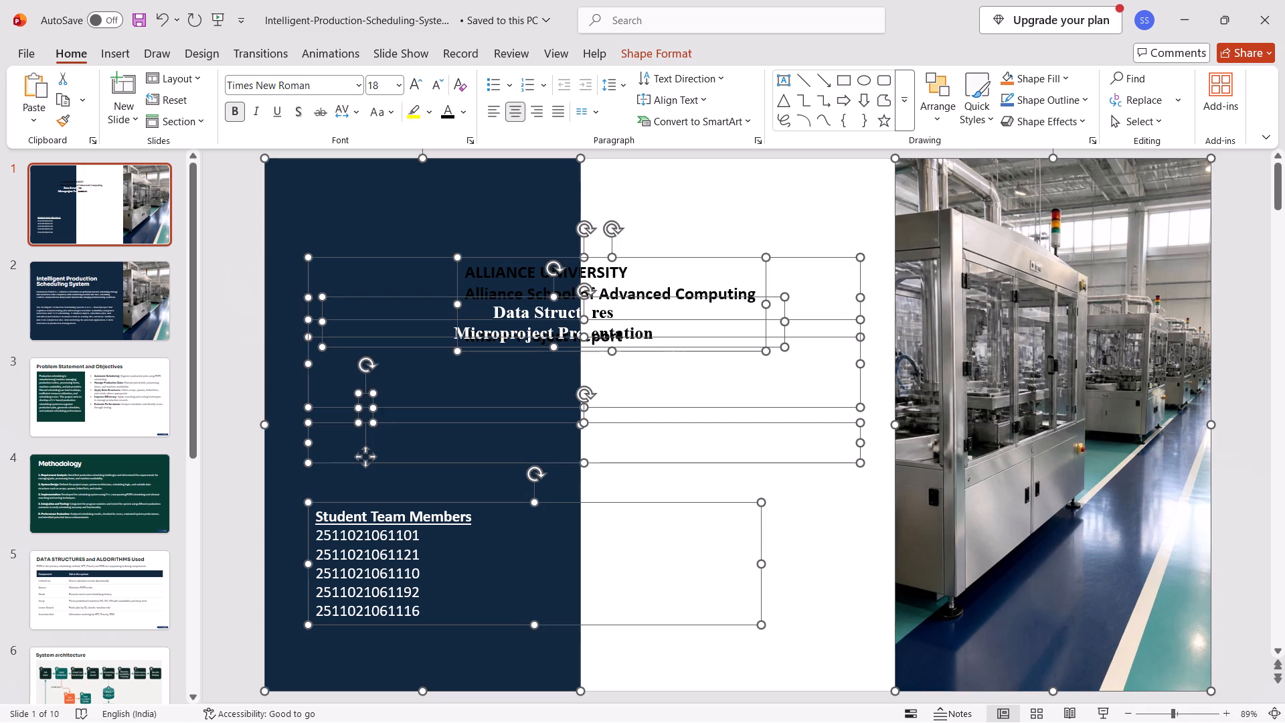
pyautogui.click(409, 327)
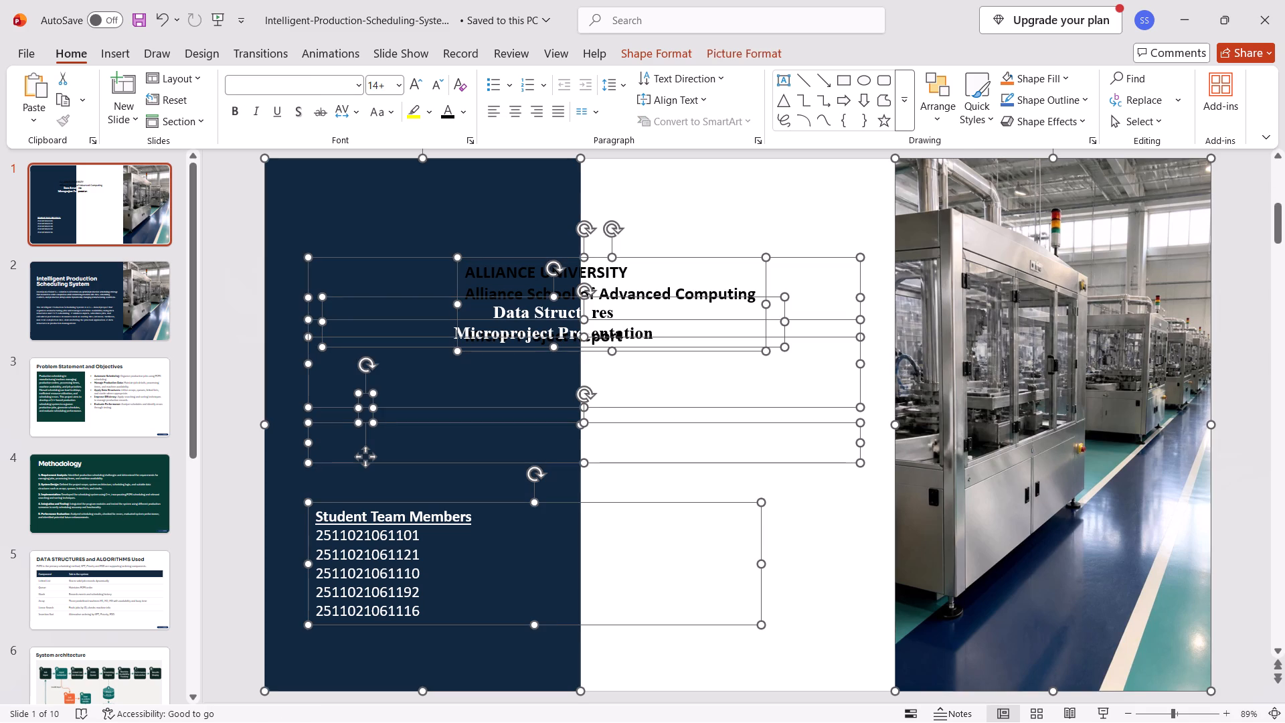
pyautogui.click(825, 205)
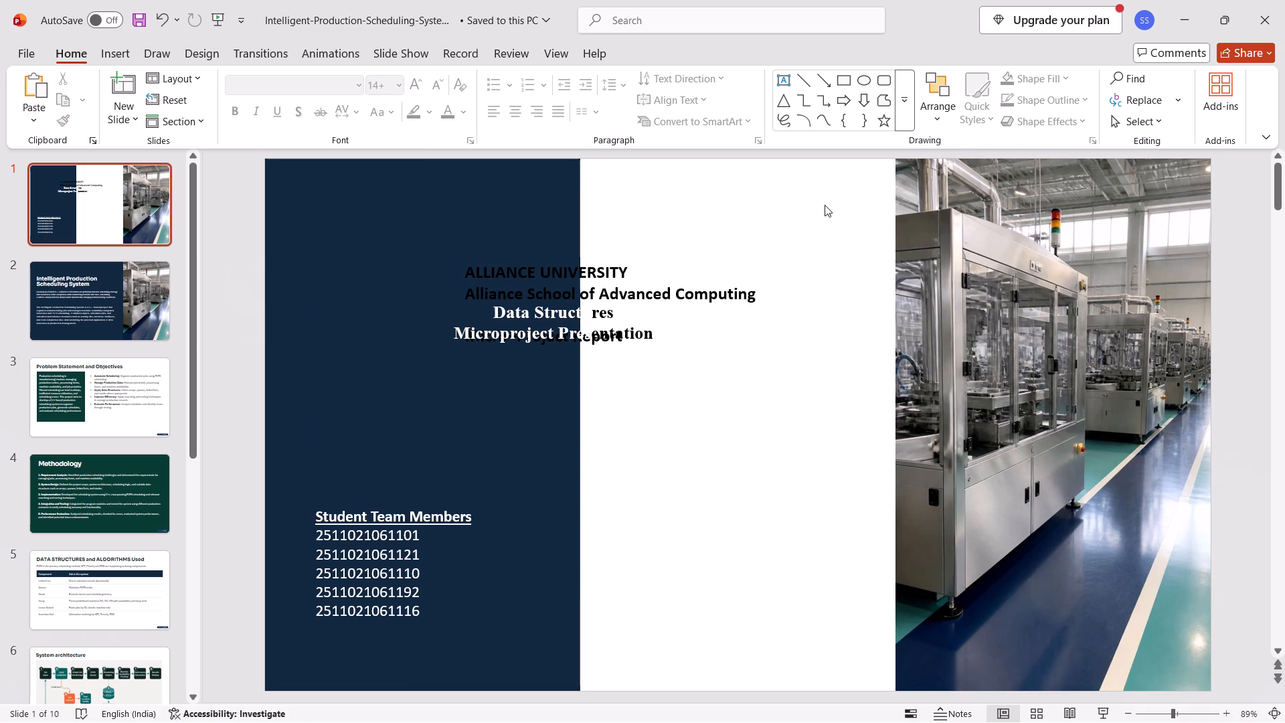
pyautogui.click(585, 329)
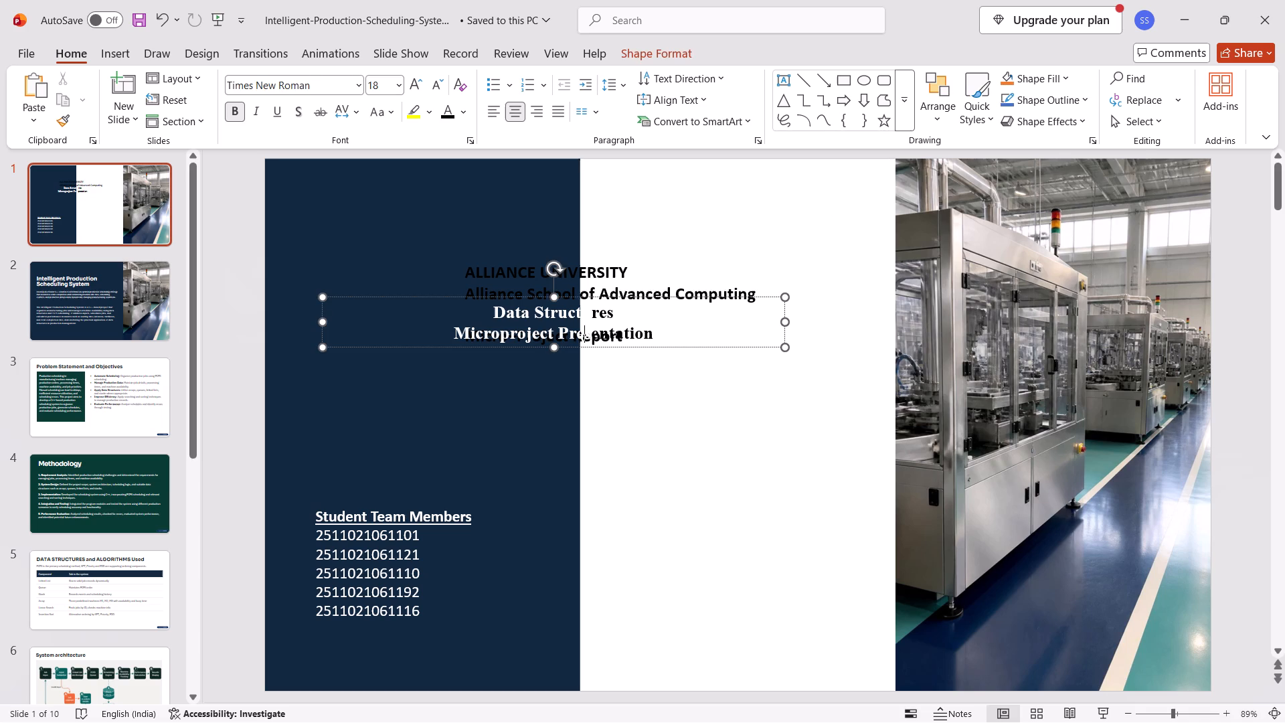
pyautogui.hotkey('ctrl', 'a')
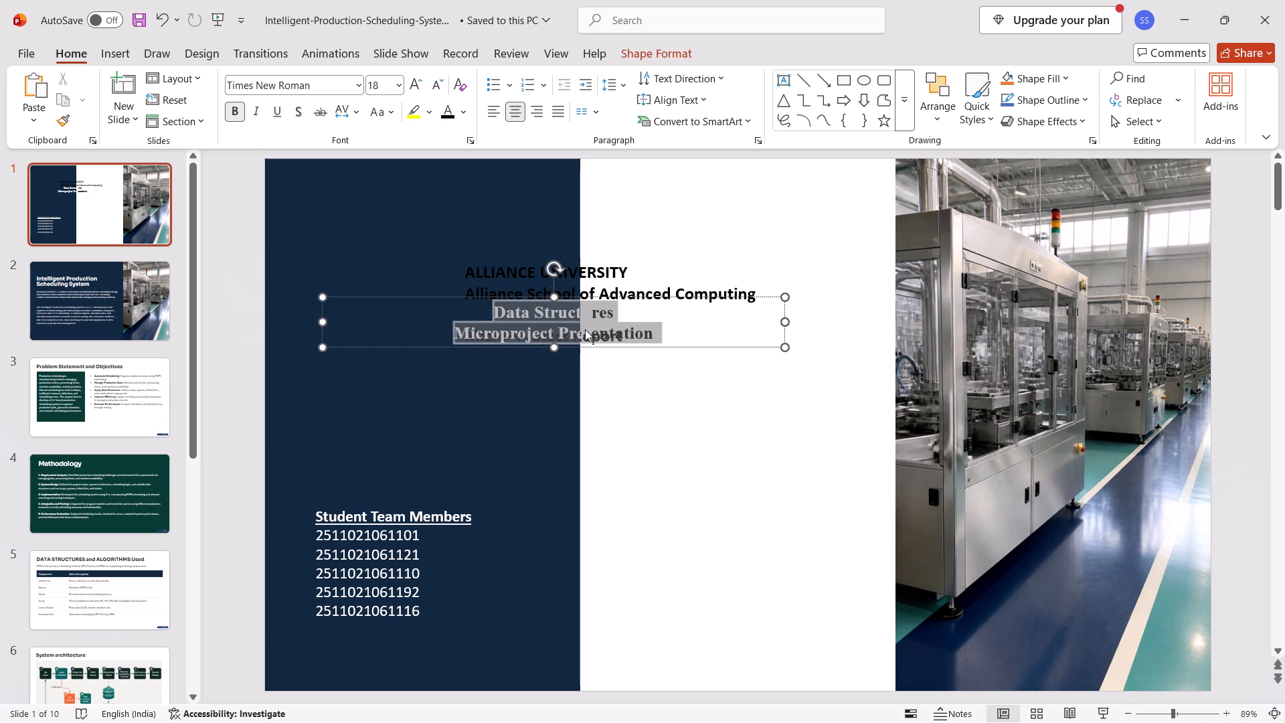
pyautogui.press('BackSpace')
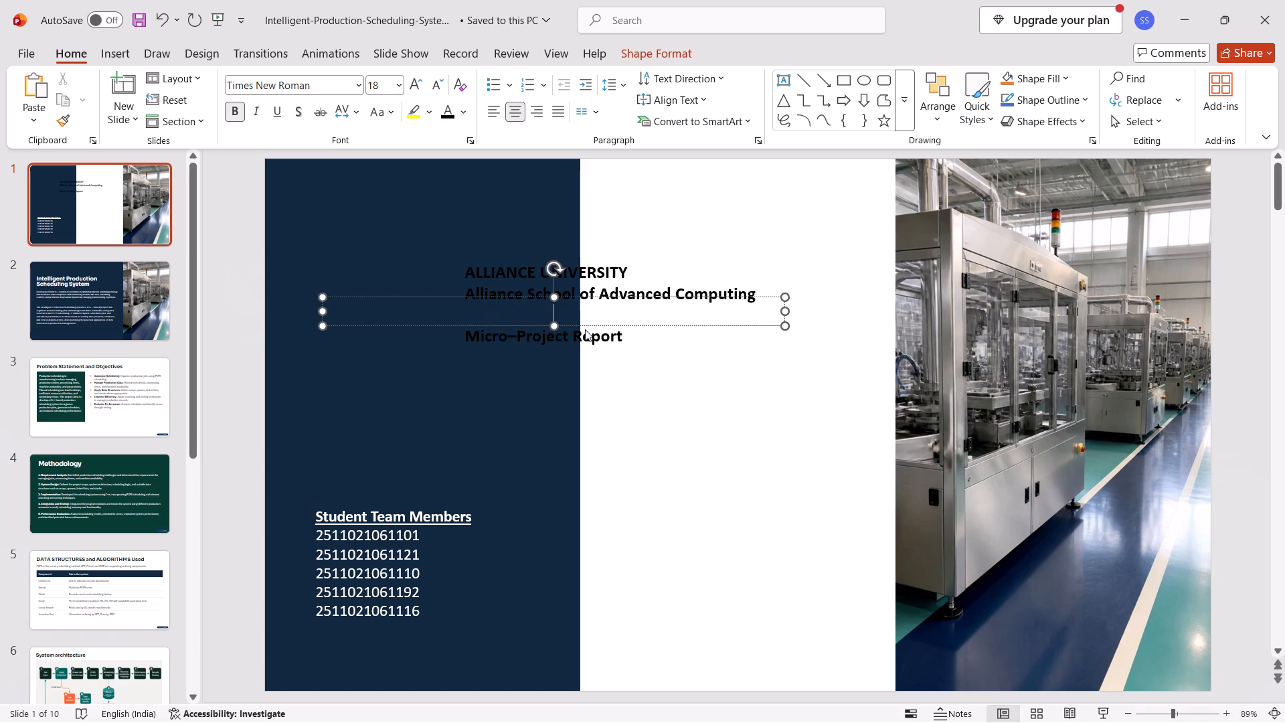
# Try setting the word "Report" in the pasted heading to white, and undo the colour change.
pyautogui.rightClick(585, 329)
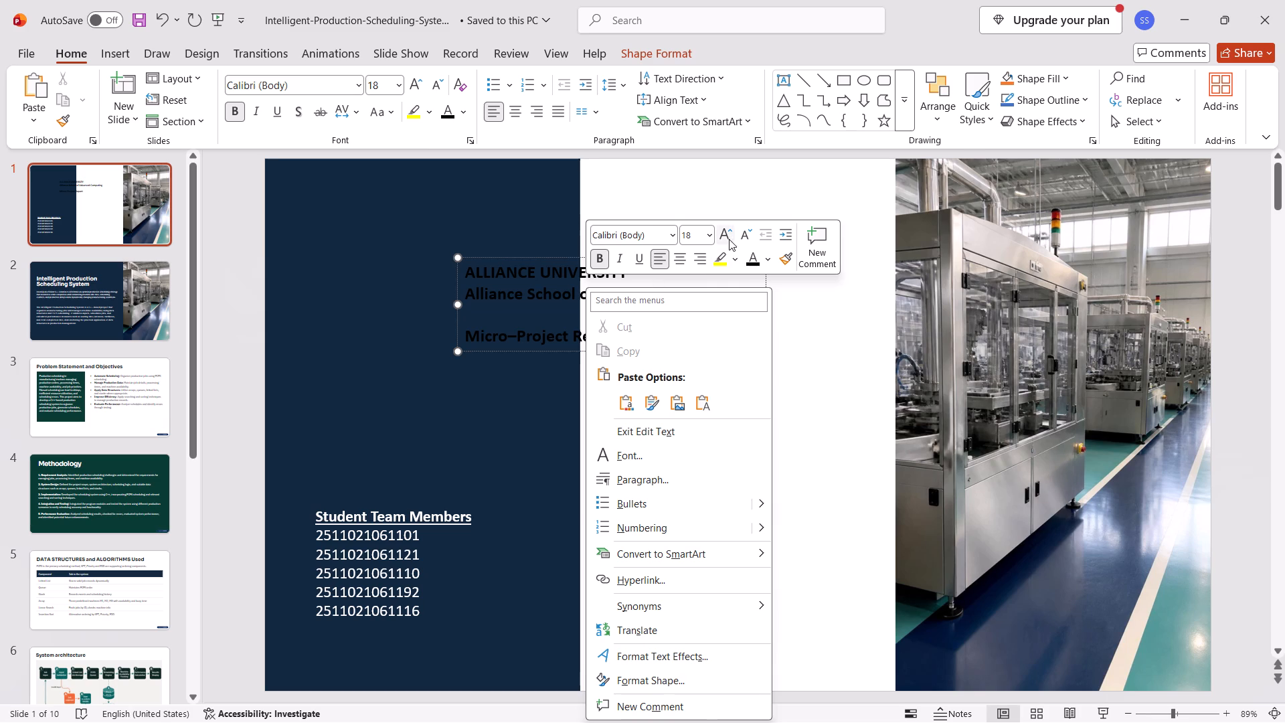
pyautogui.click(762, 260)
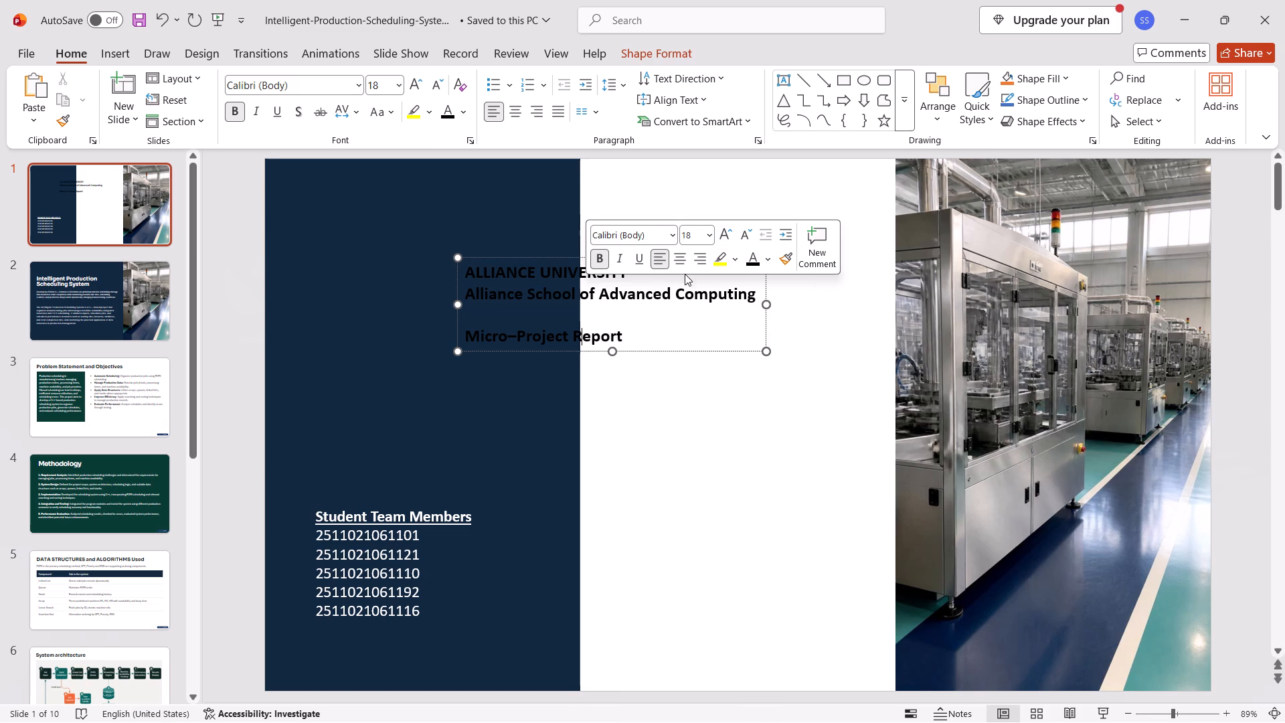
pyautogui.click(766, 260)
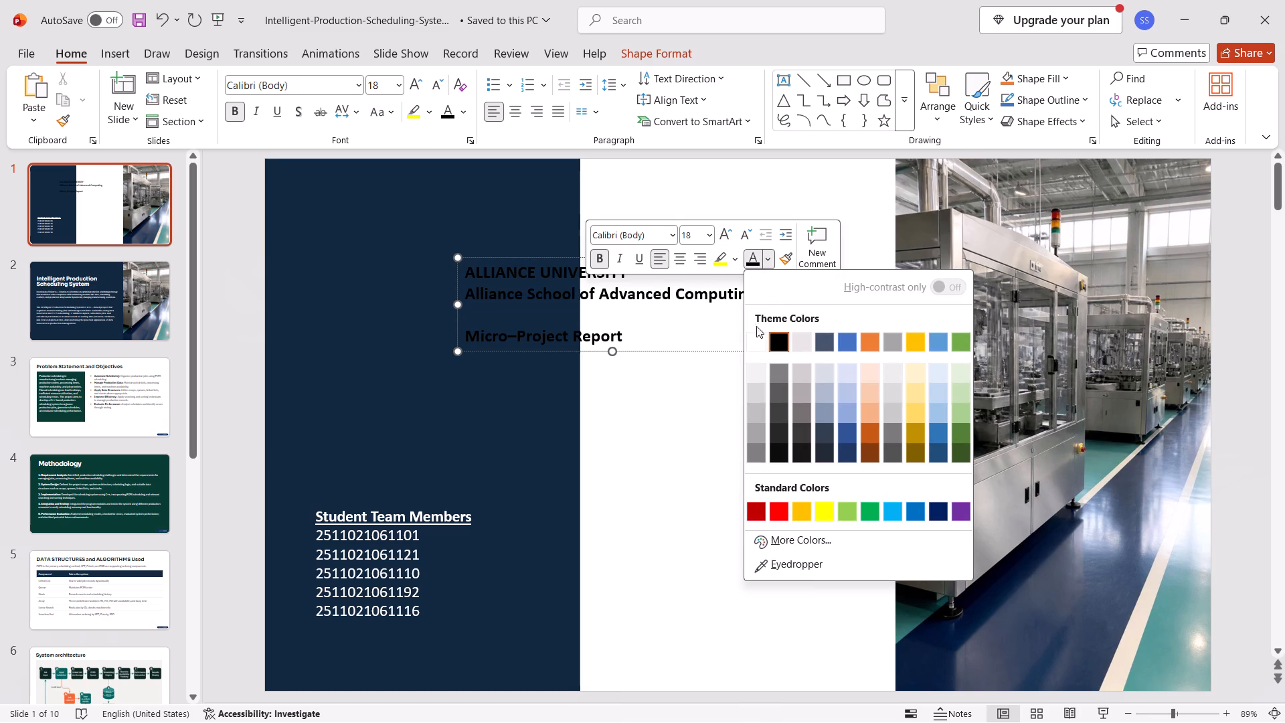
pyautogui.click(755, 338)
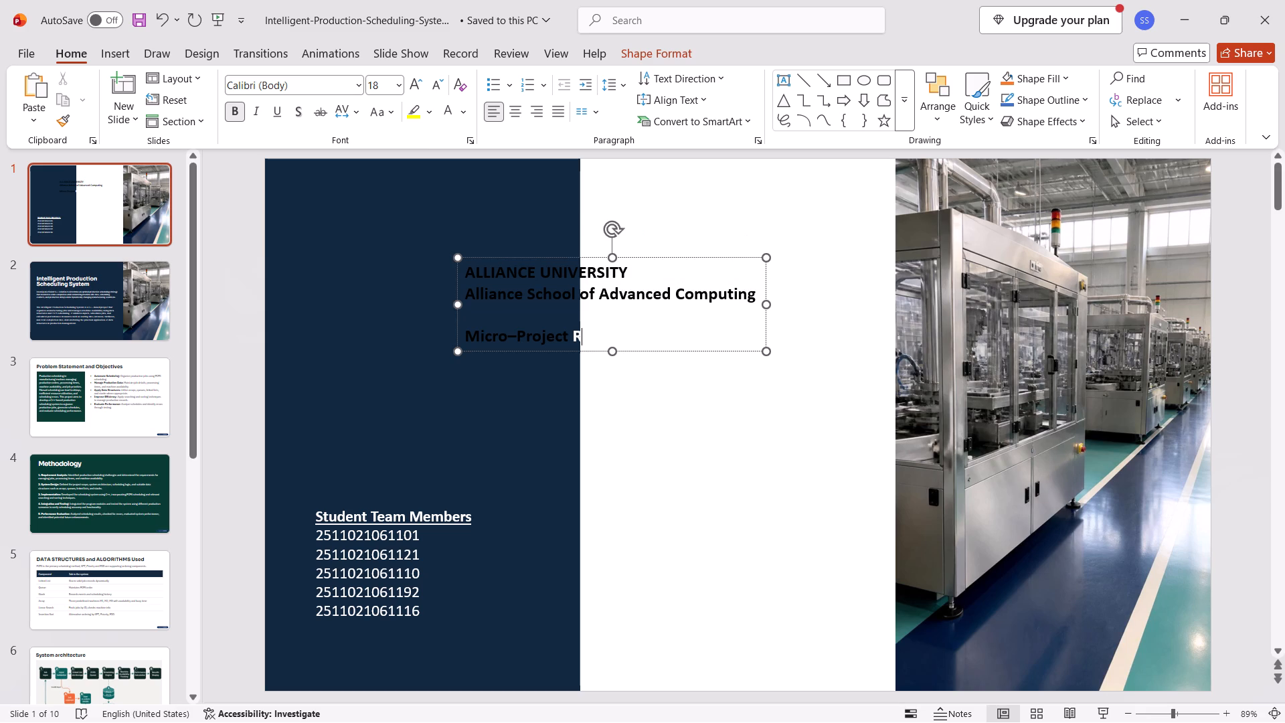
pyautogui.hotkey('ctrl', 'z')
# Set the font colour of all the pasted heading lines, from "ALLIANCE UNIVERSITY" to "Micro–Project Report", to white.
pyautogui.hotkey('ctrl', 'a')
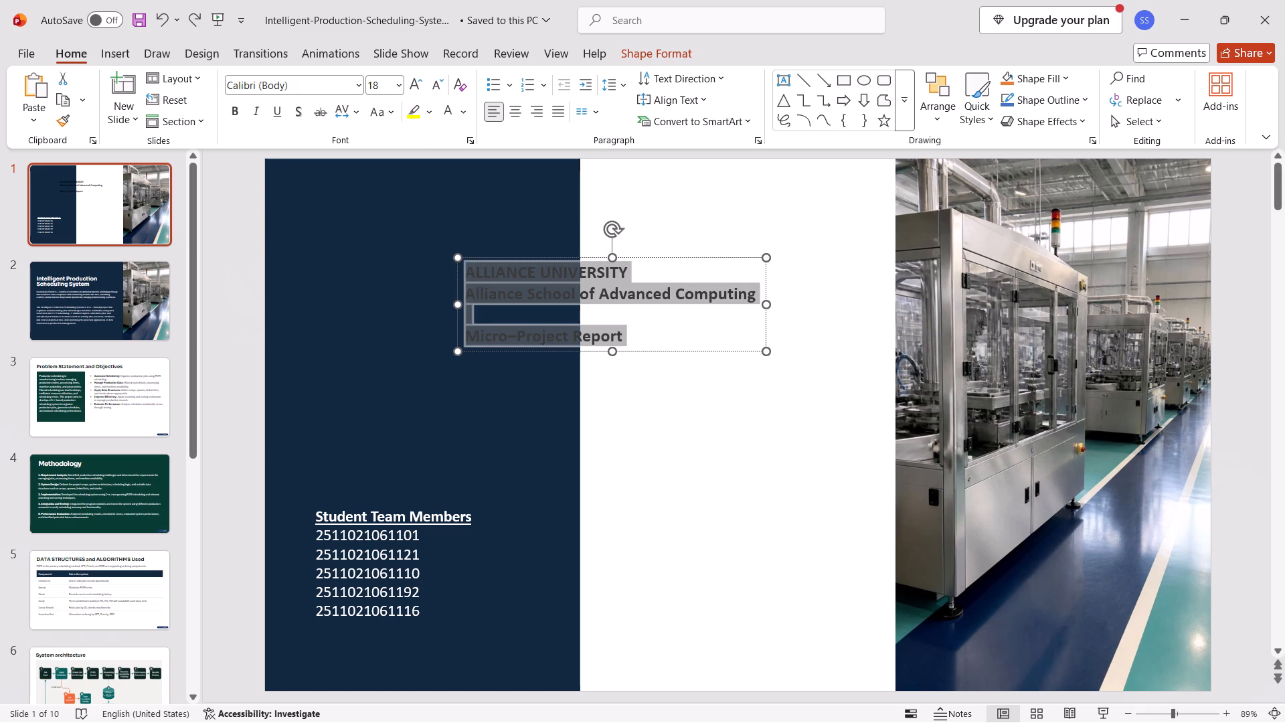
pyautogui.rightClick(658, 314)
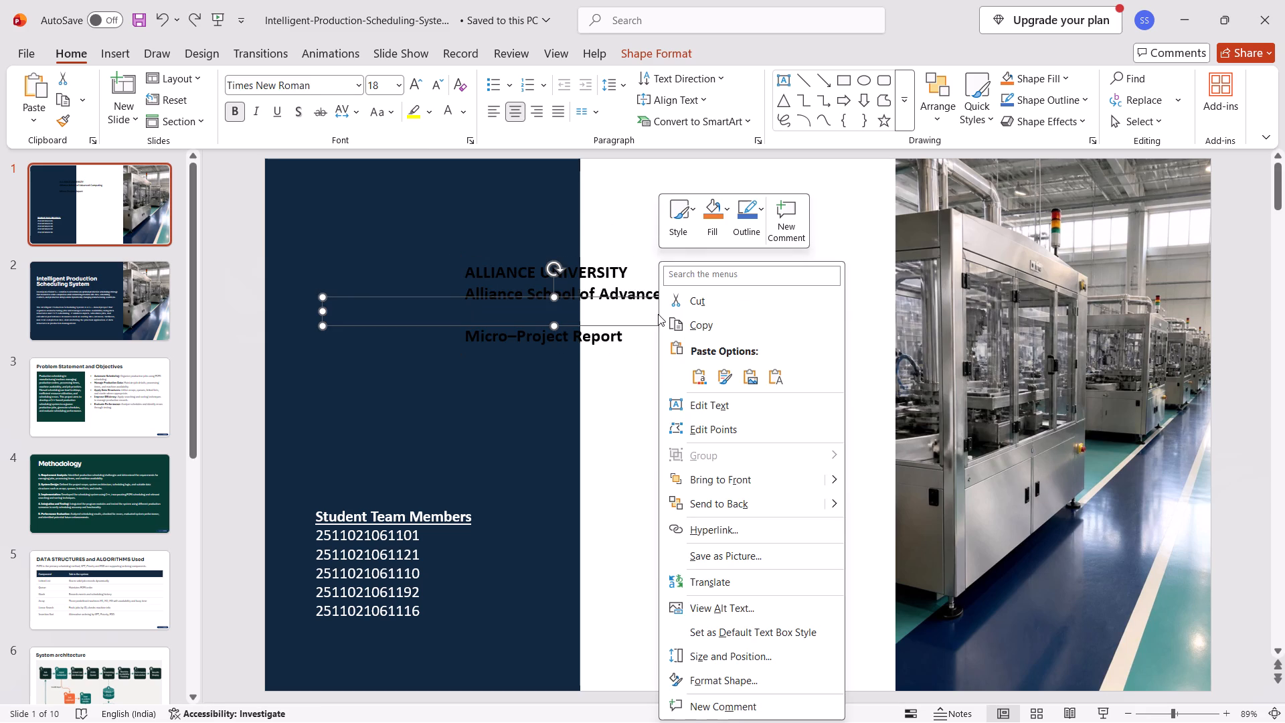
pyautogui.click(492, 270)
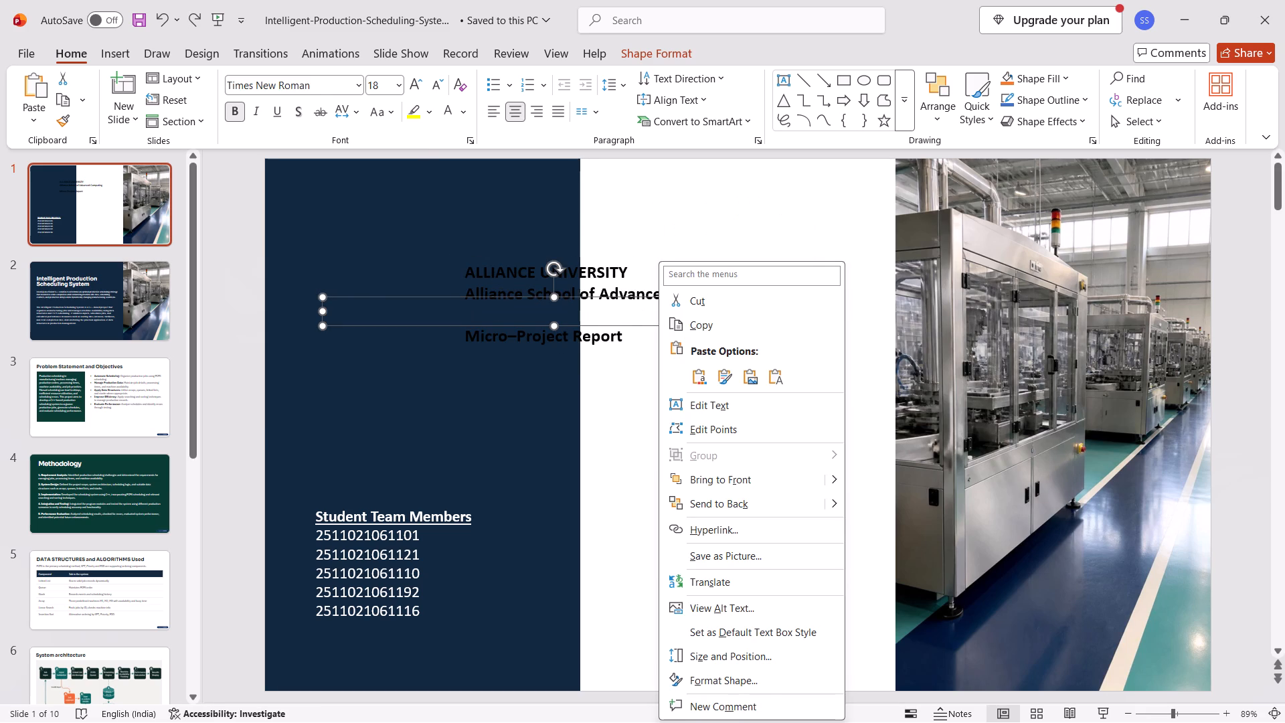
pyautogui.click(457, 284)
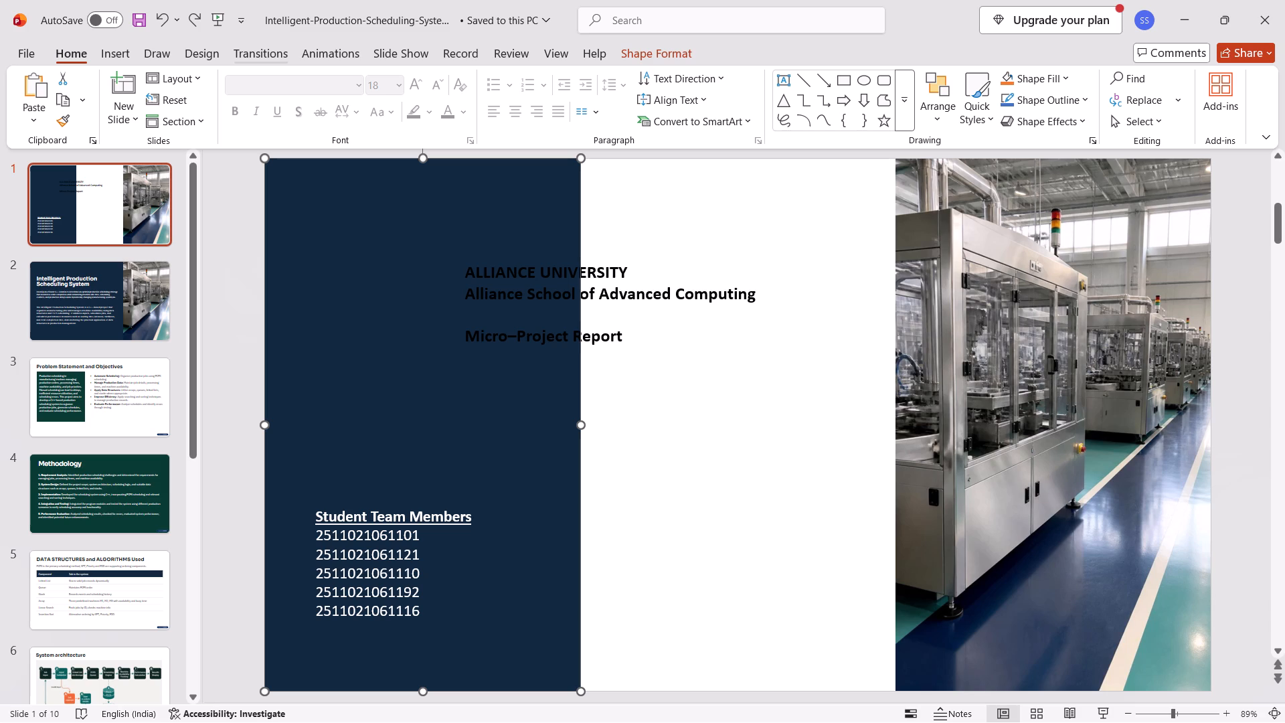
pyautogui.click(606, 287)
pyautogui.hotkey('ctrl', 'a')
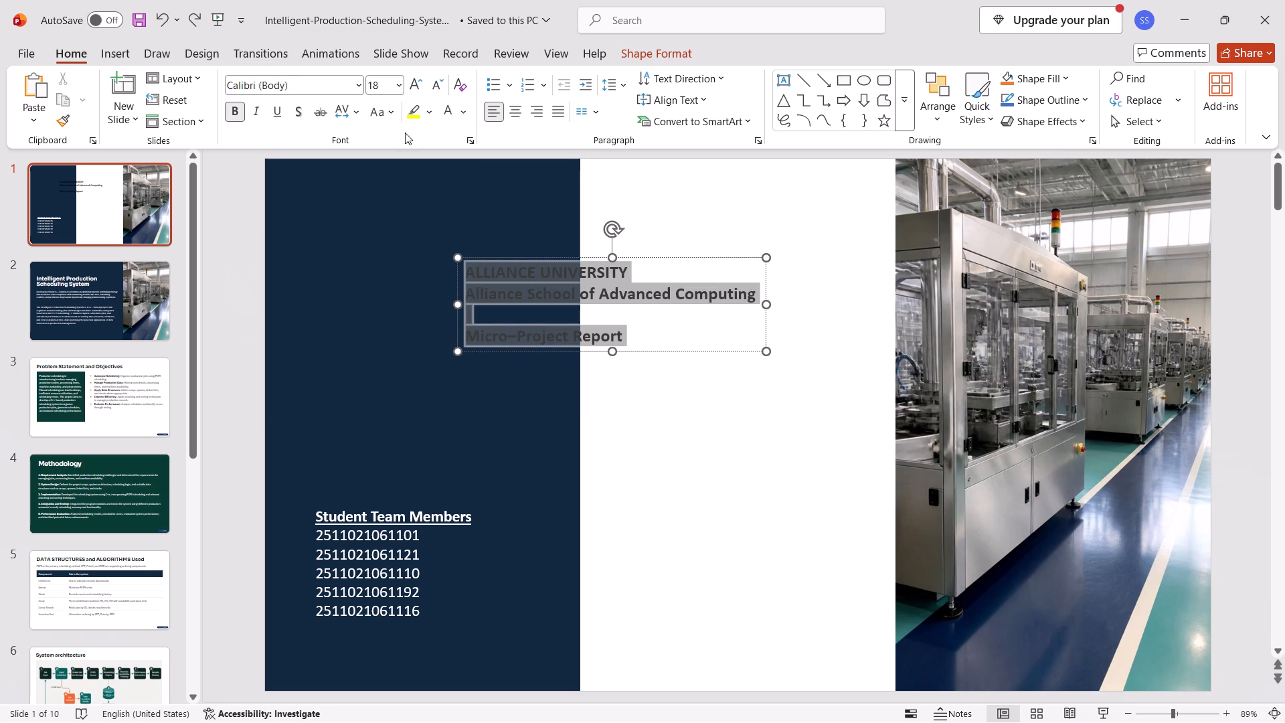
pyautogui.click(464, 112)
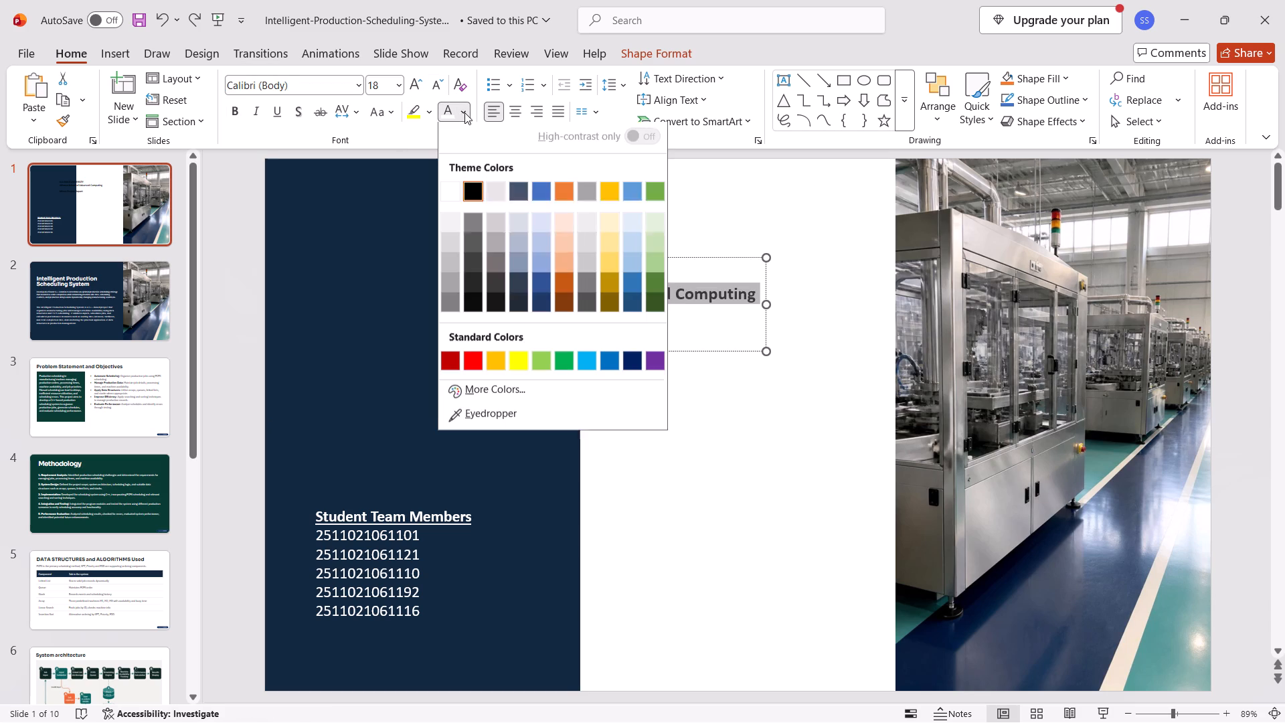
pyautogui.click(447, 186)
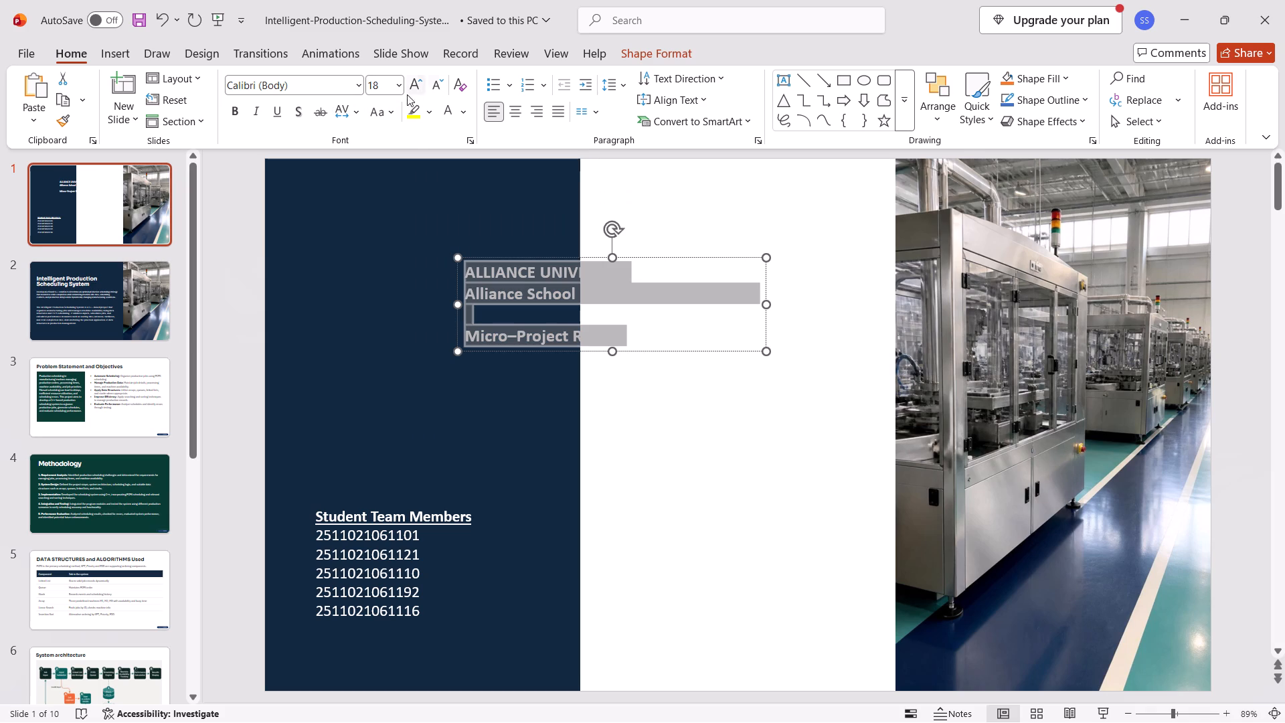
# Format all the pasted heading lines in bold Times New Roman with centred alignment.
pyautogui.click(357, 88)
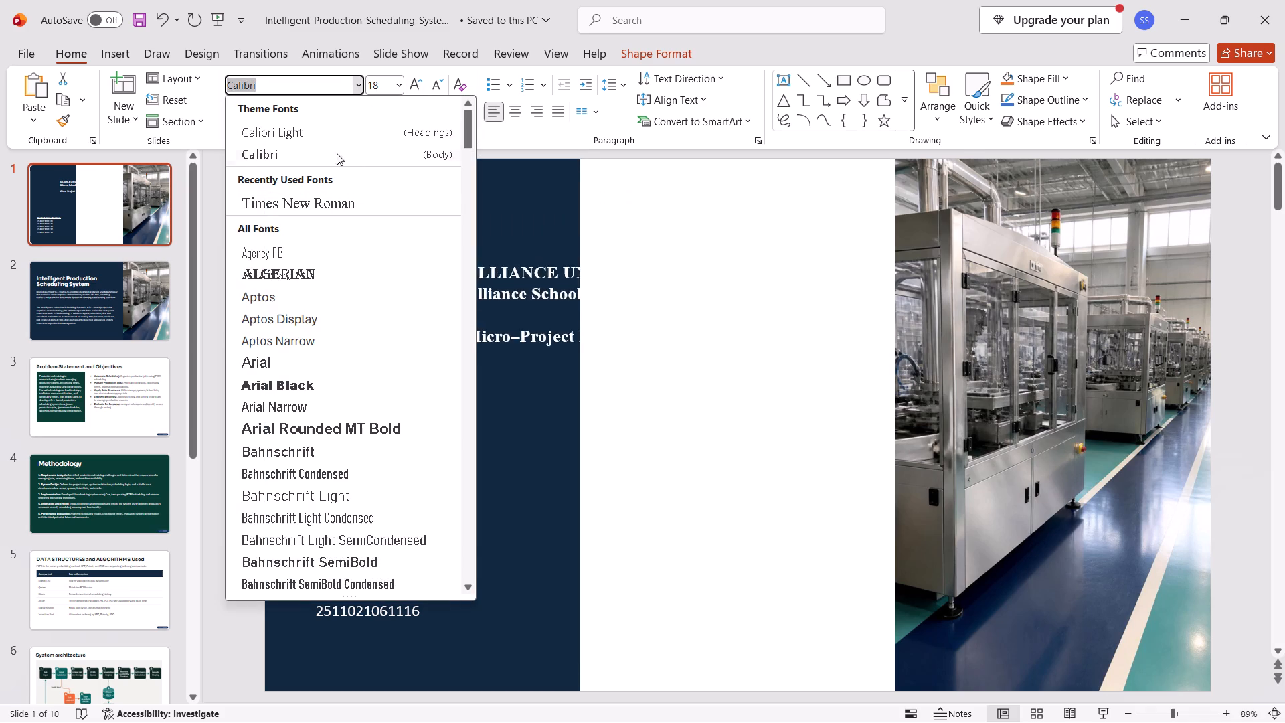
pyautogui.write('time')
pyautogui.press('Return')
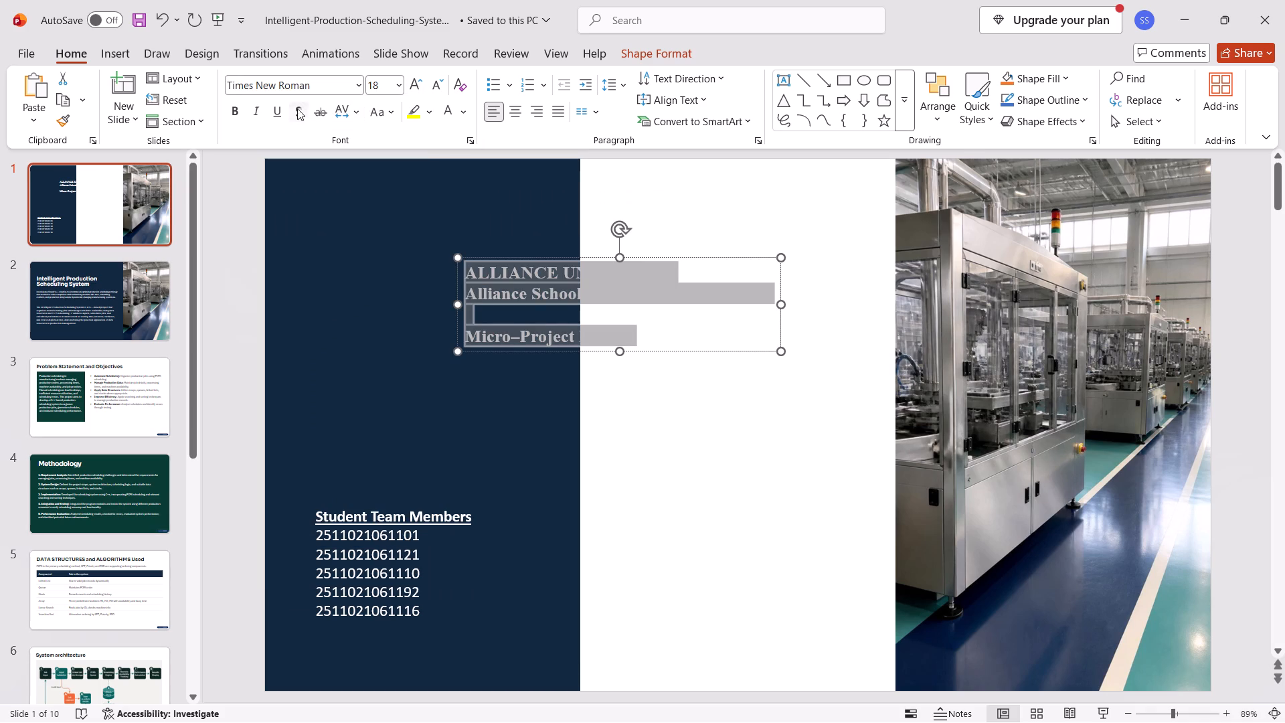
pyautogui.click(517, 110)
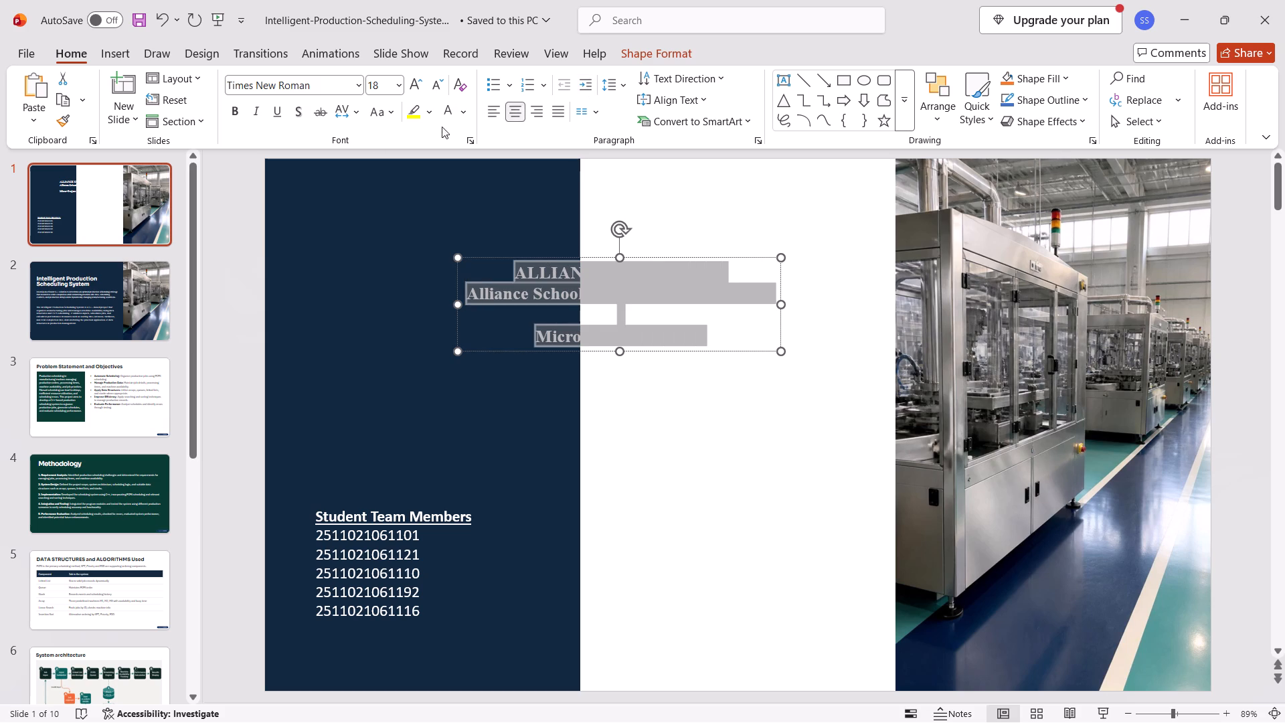
pyautogui.click(236, 113)
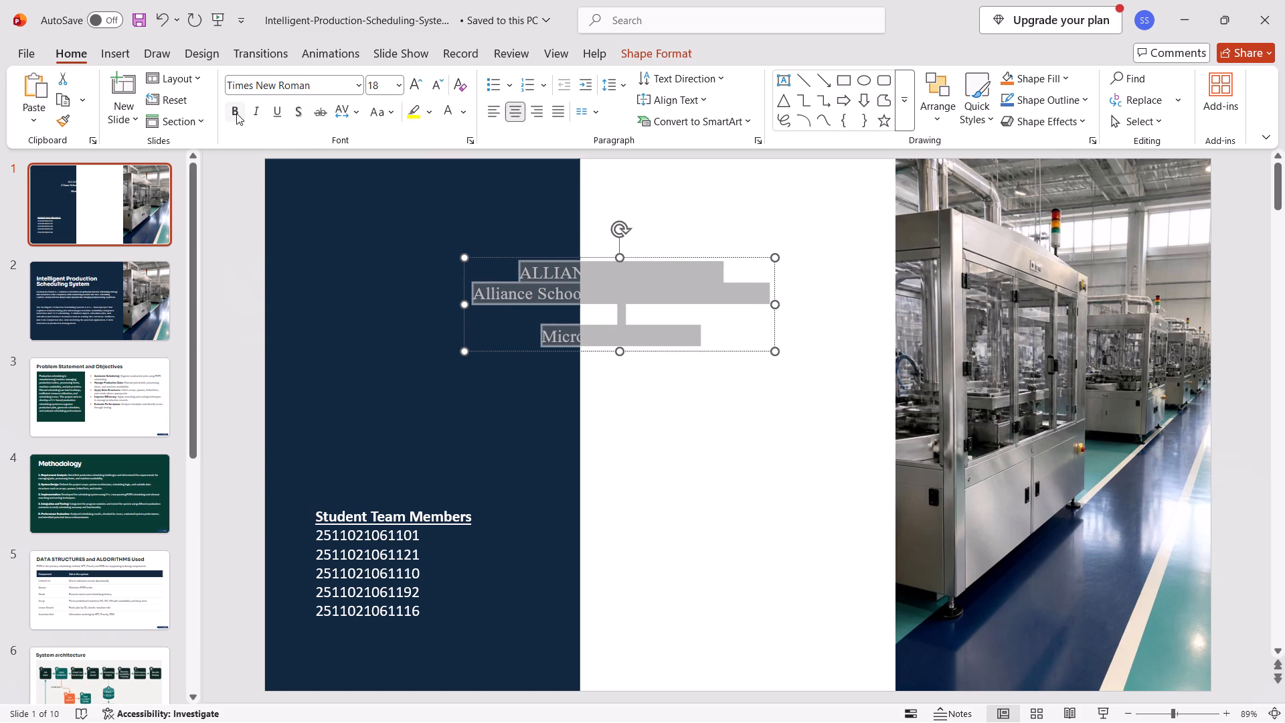
pyautogui.click(236, 113)
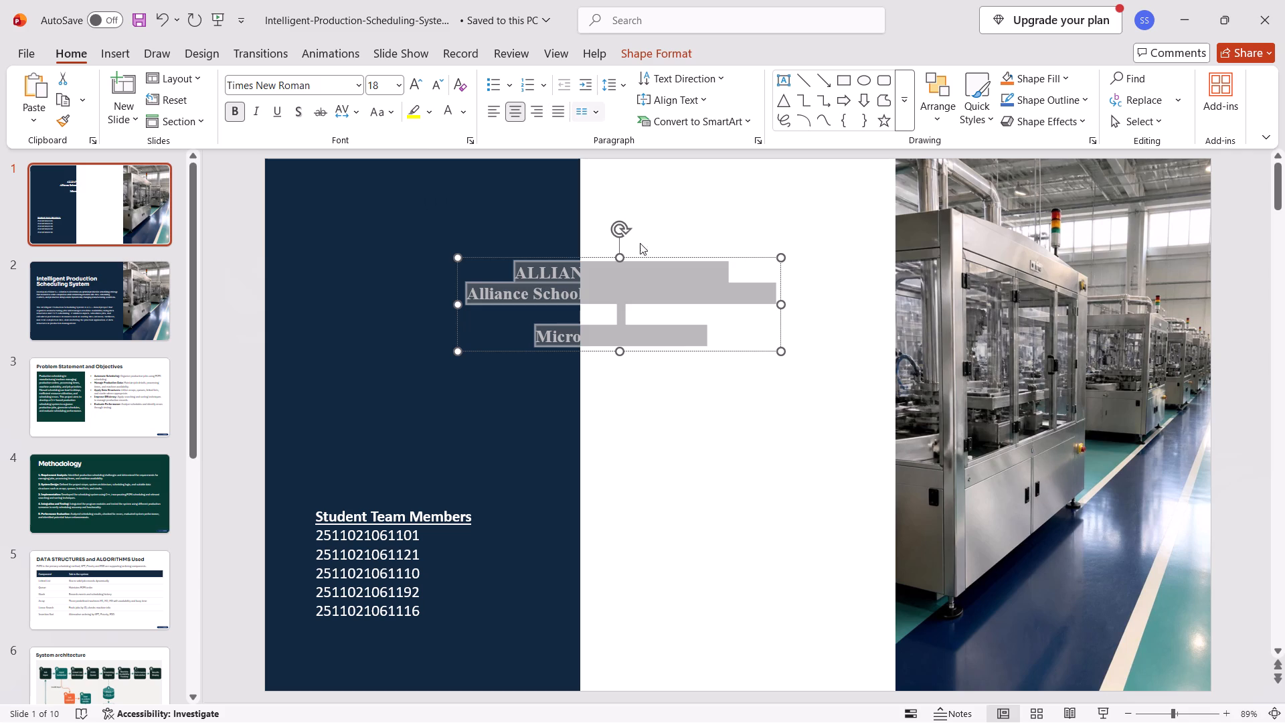
# Enlarge all the text in the heading text box to 28 pt.
pyautogui.moveTo(623, 256); pyautogui.dragTo(623, 240)
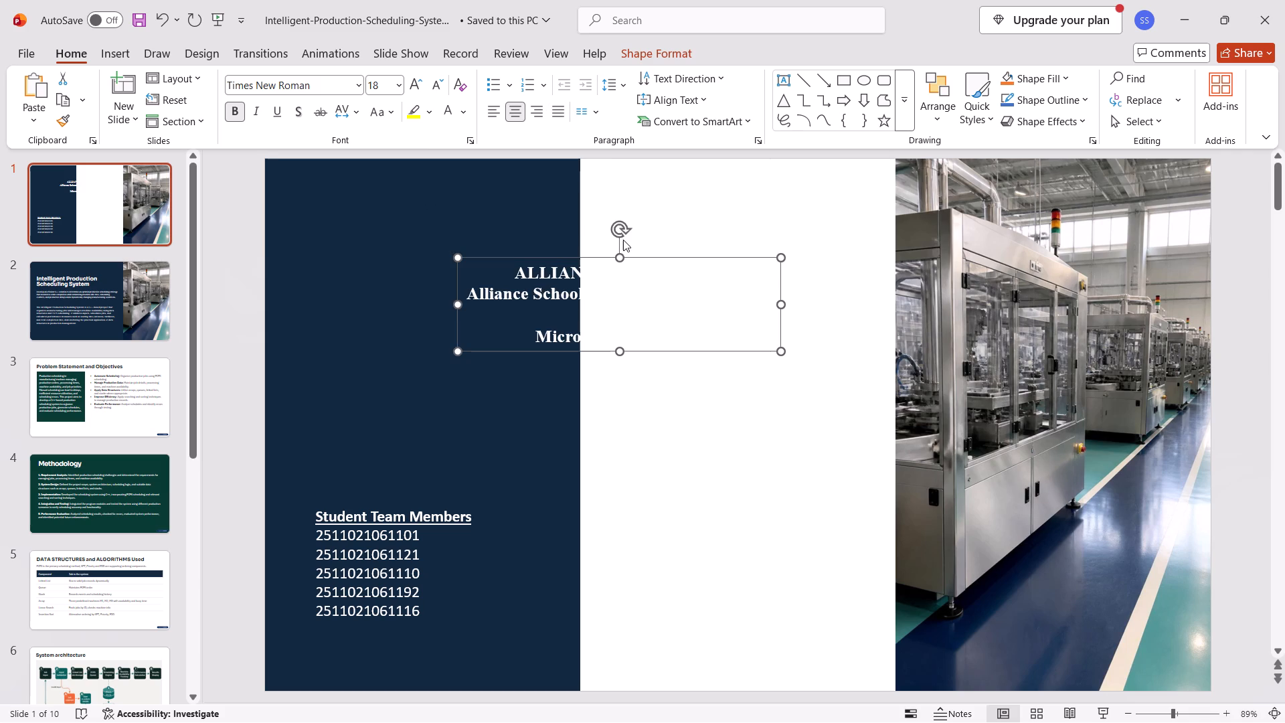
pyautogui.tripleClick(418, 84)
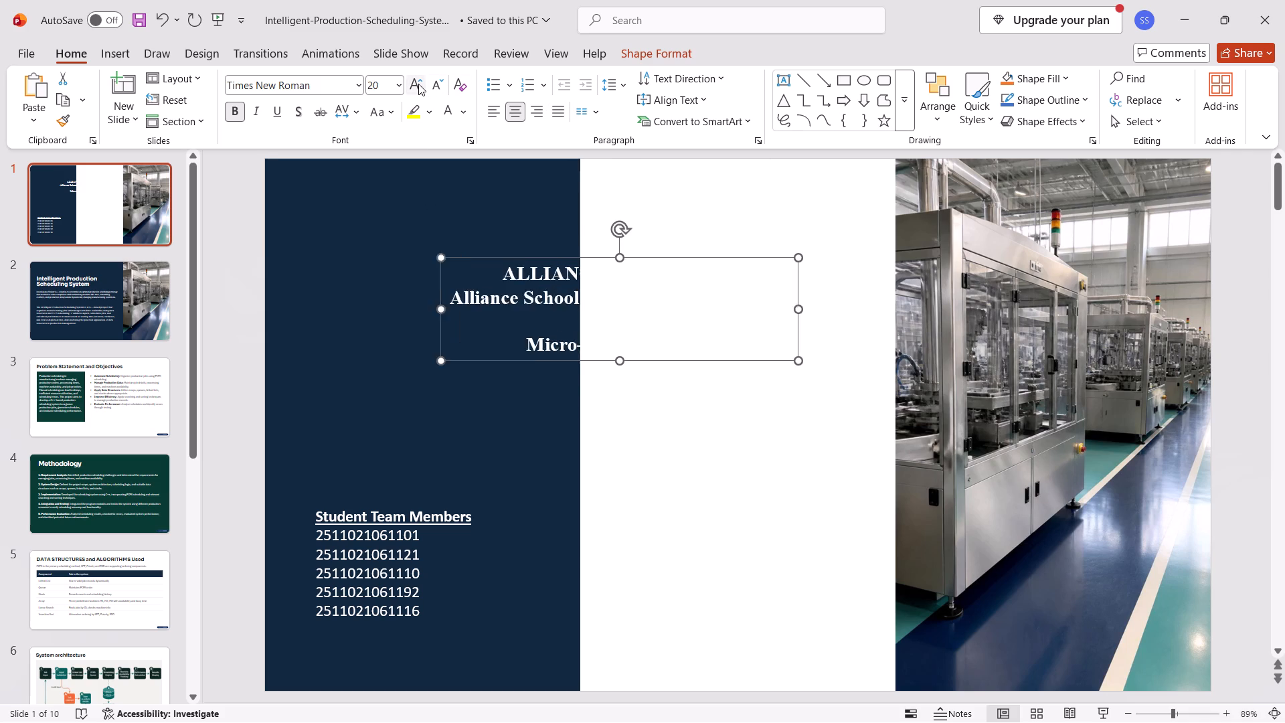
pyautogui.click(418, 84)
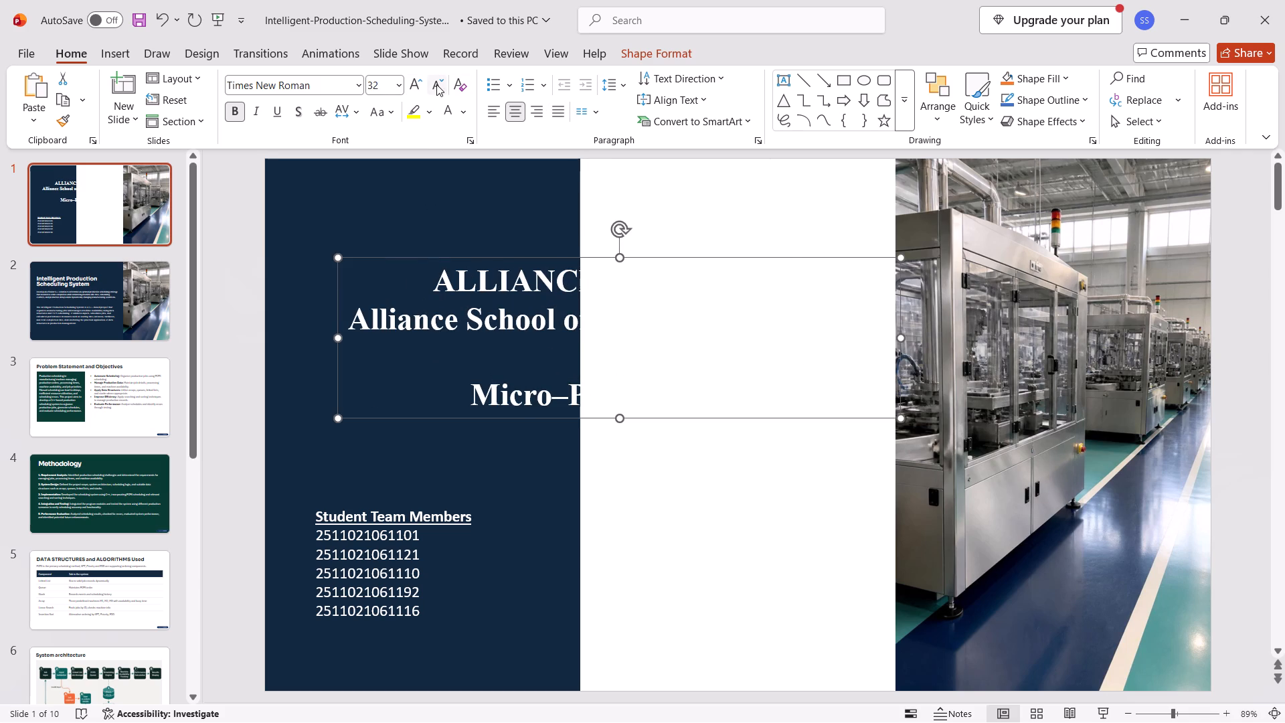
pyautogui.click(436, 84)
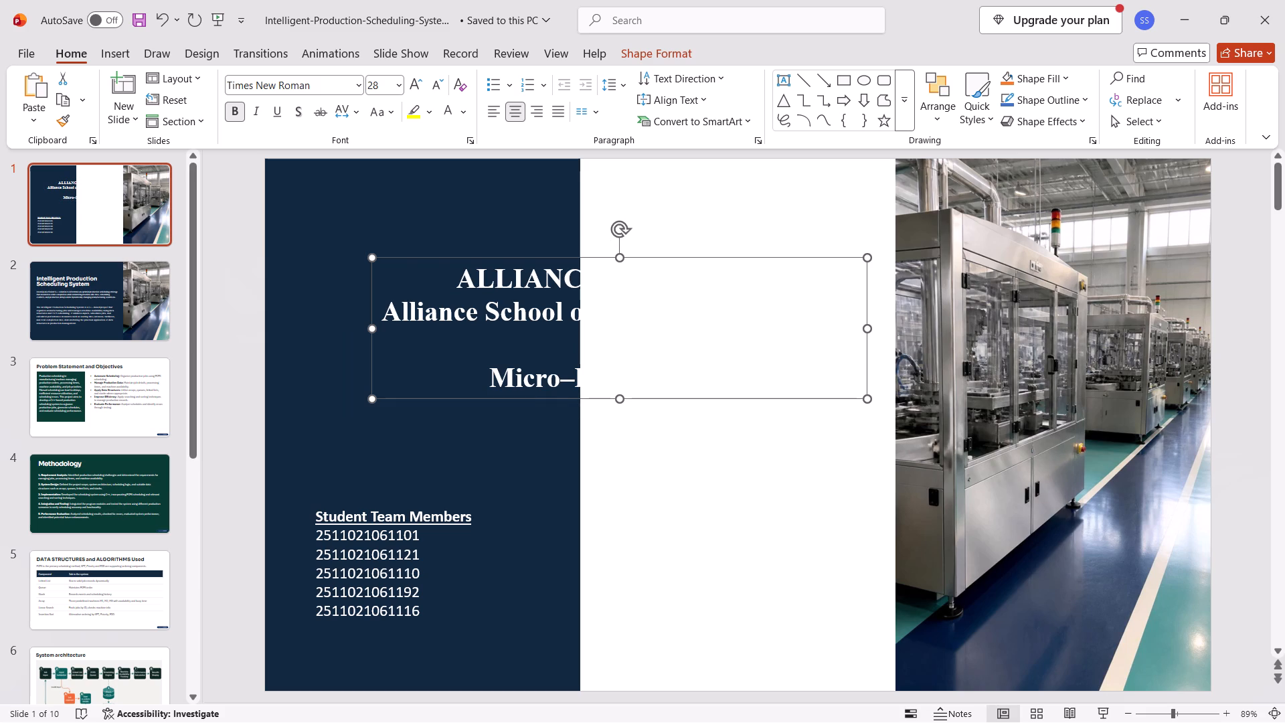
# Set the part of "ALLIANCE UNIVERSITY" over the white area, from the final "E" of "ALLIANCE" through "UNIVERSITY", to black.
pyautogui.moveTo(590, 281); pyautogui.dragTo(739, 287)
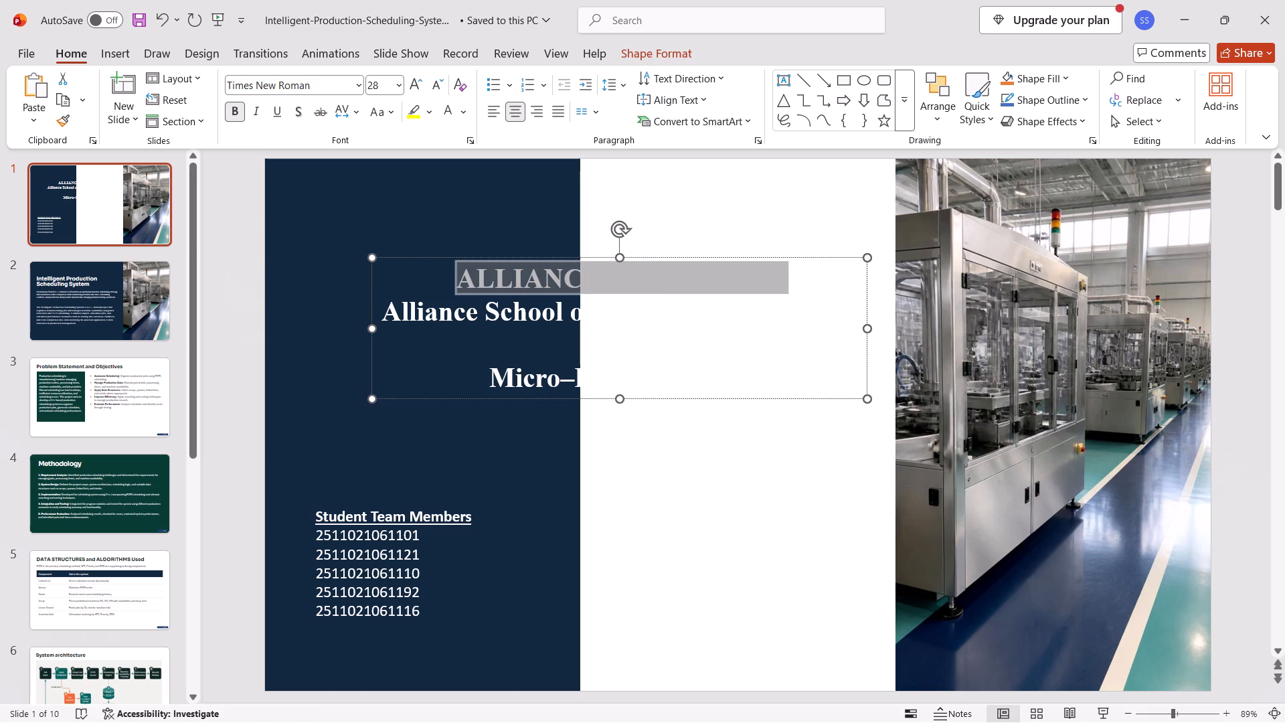
pyautogui.moveTo(739, 287); pyautogui.dragTo(723, 276)
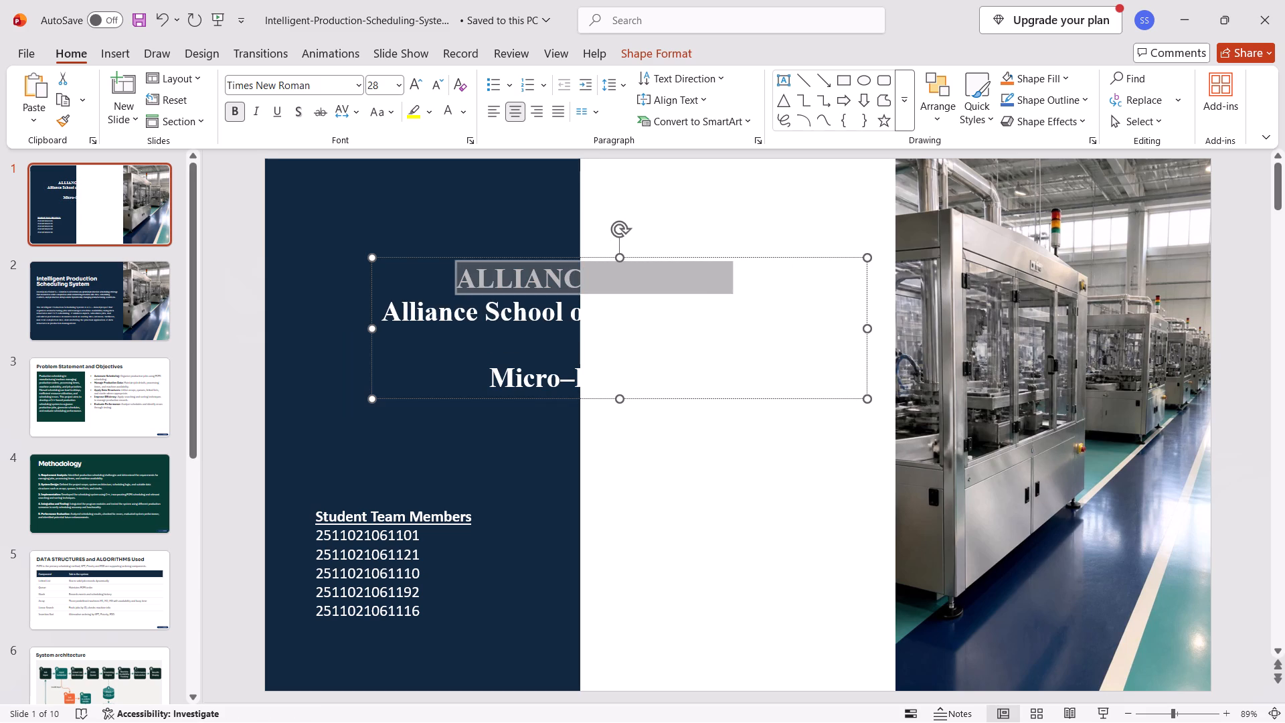
pyautogui.moveTo(723, 276); pyautogui.dragTo(776, 274)
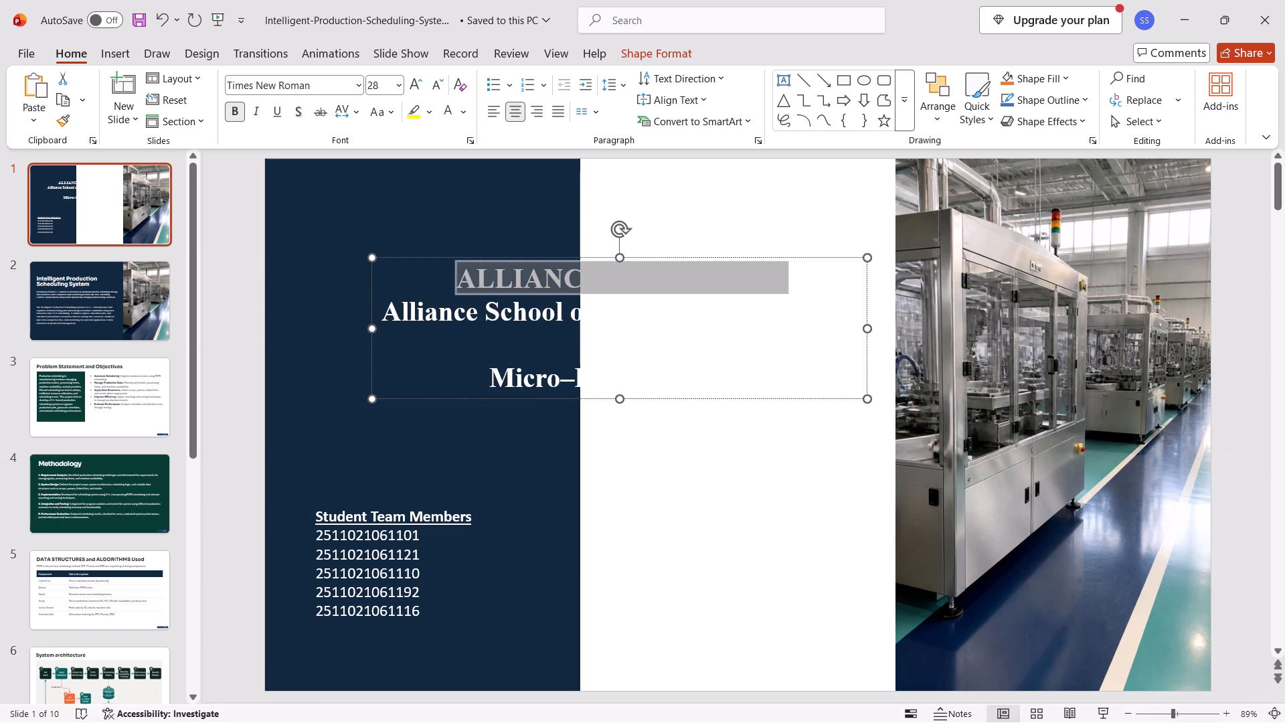
pyautogui.moveTo(776, 274); pyautogui.dragTo(790, 278)
pyautogui.click(790, 278)
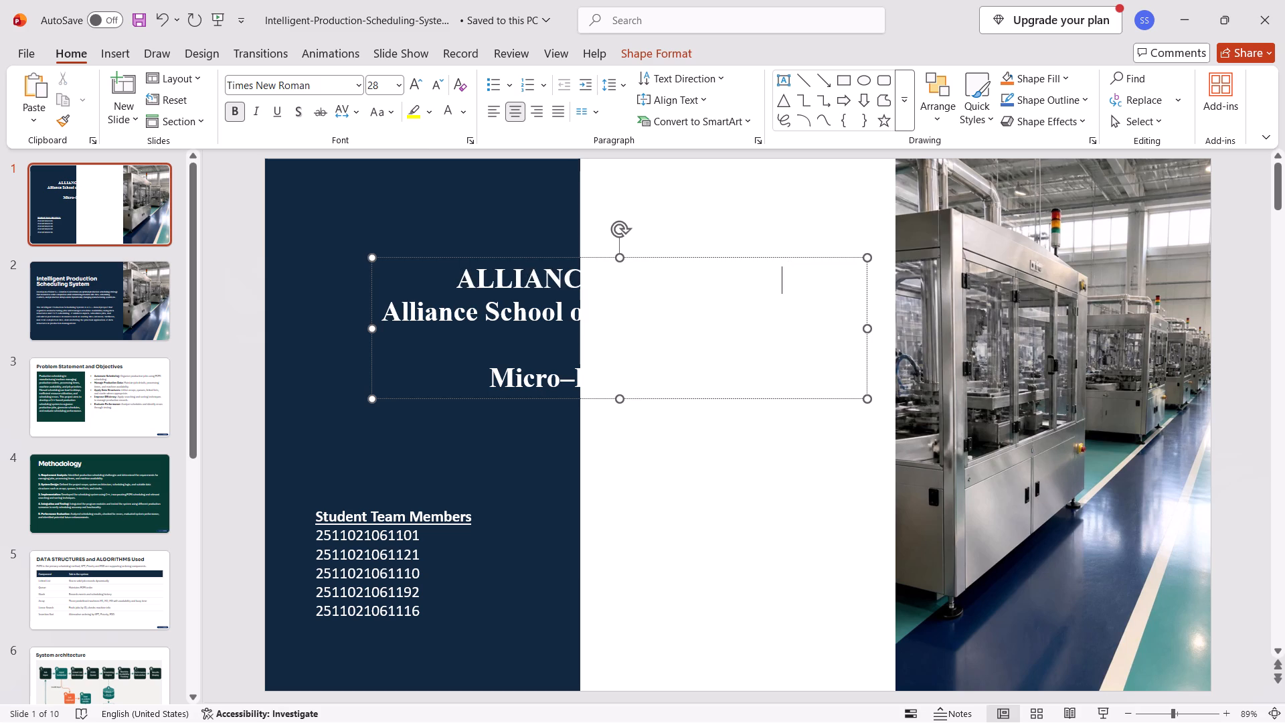
pyautogui.moveTo(767, 286); pyautogui.dragTo(698, 283)
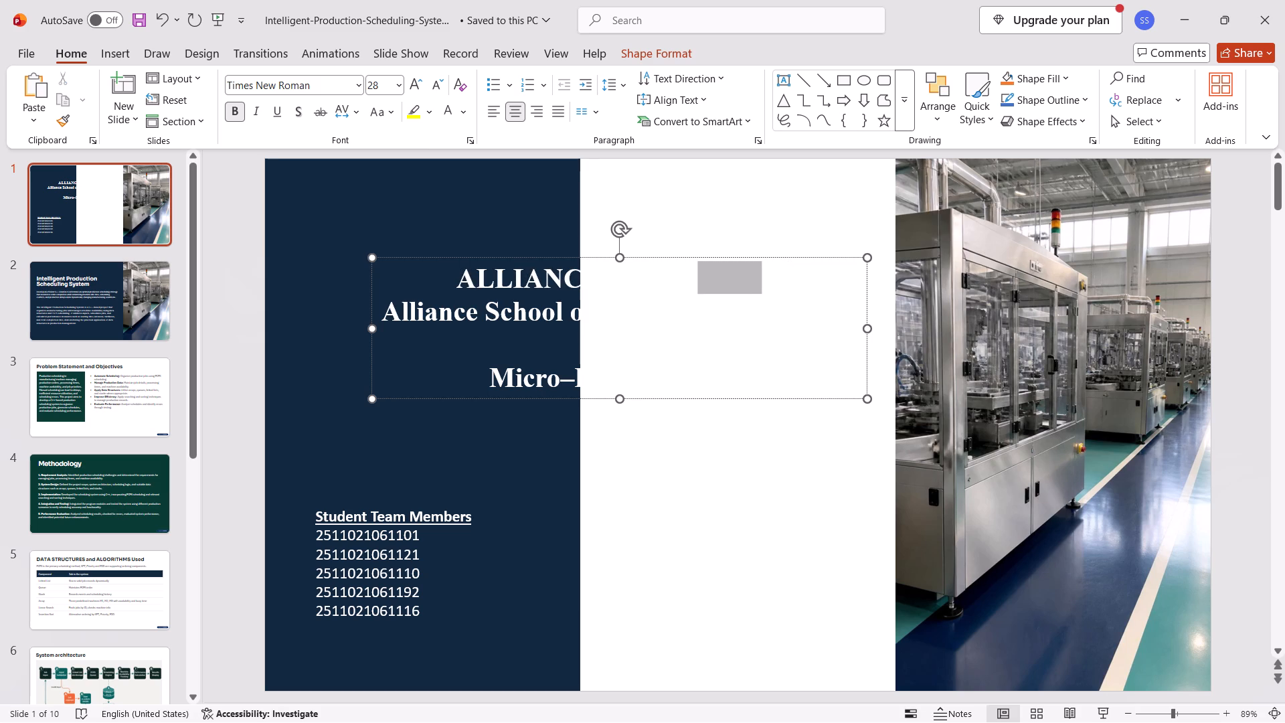
pyautogui.moveTo(698, 283); pyautogui.dragTo(590, 281)
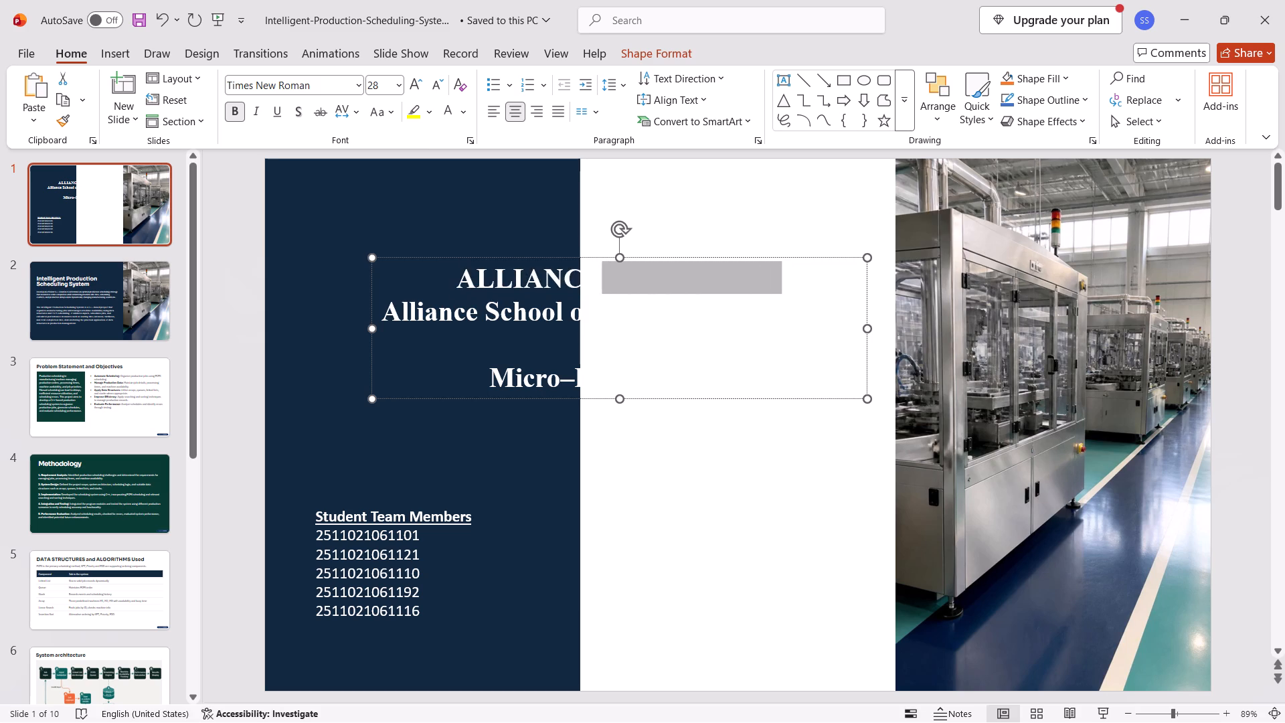
pyautogui.moveTo(590, 281); pyautogui.dragTo(596, 281)
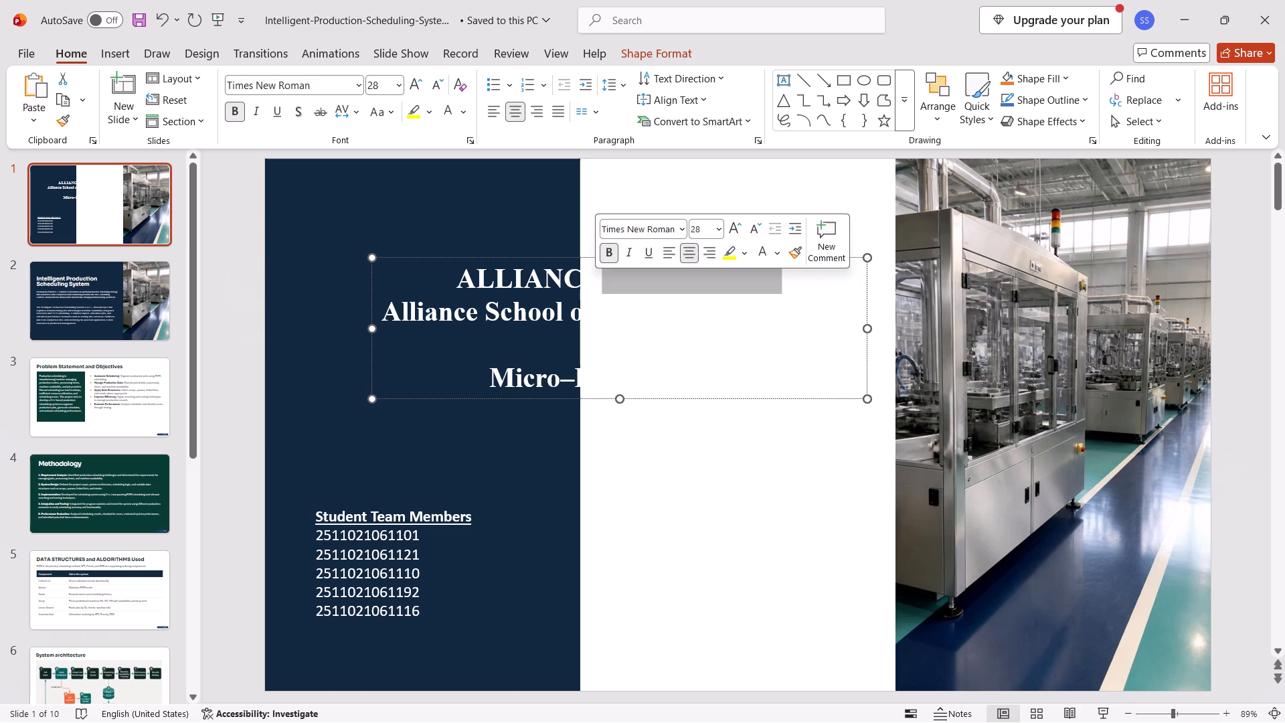
pyautogui.click(777, 254)
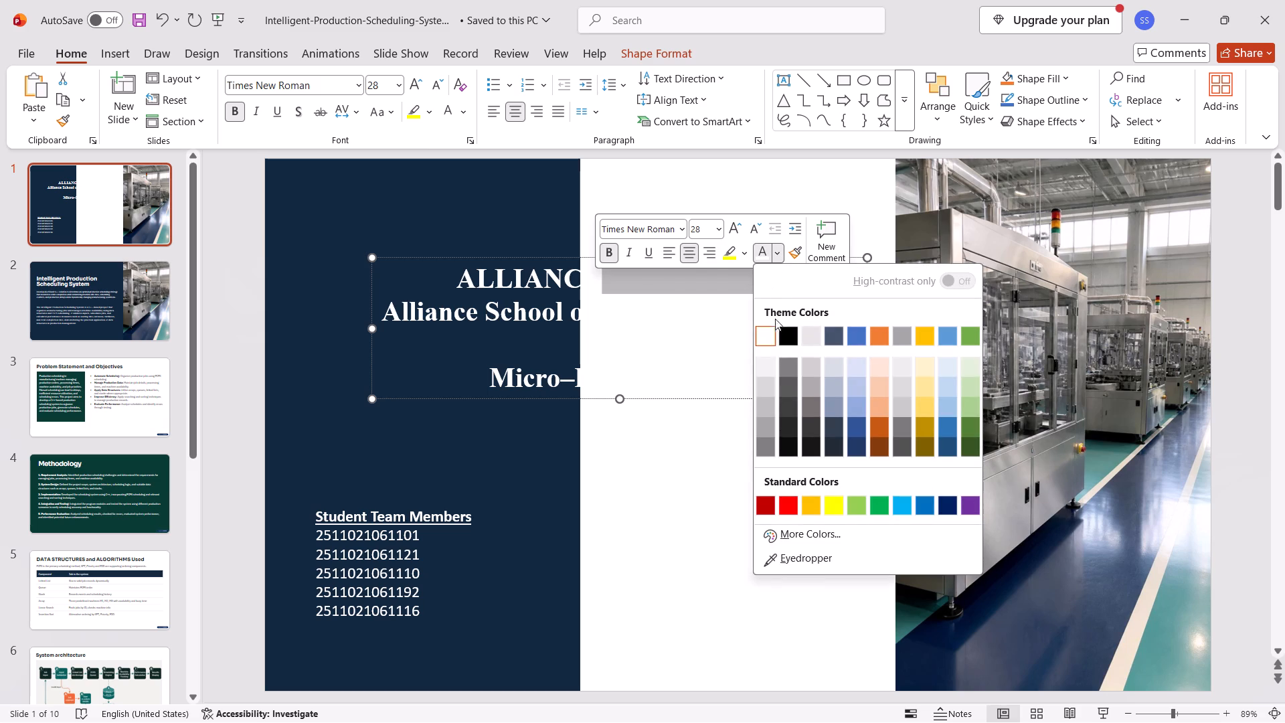
pyautogui.click(784, 340)
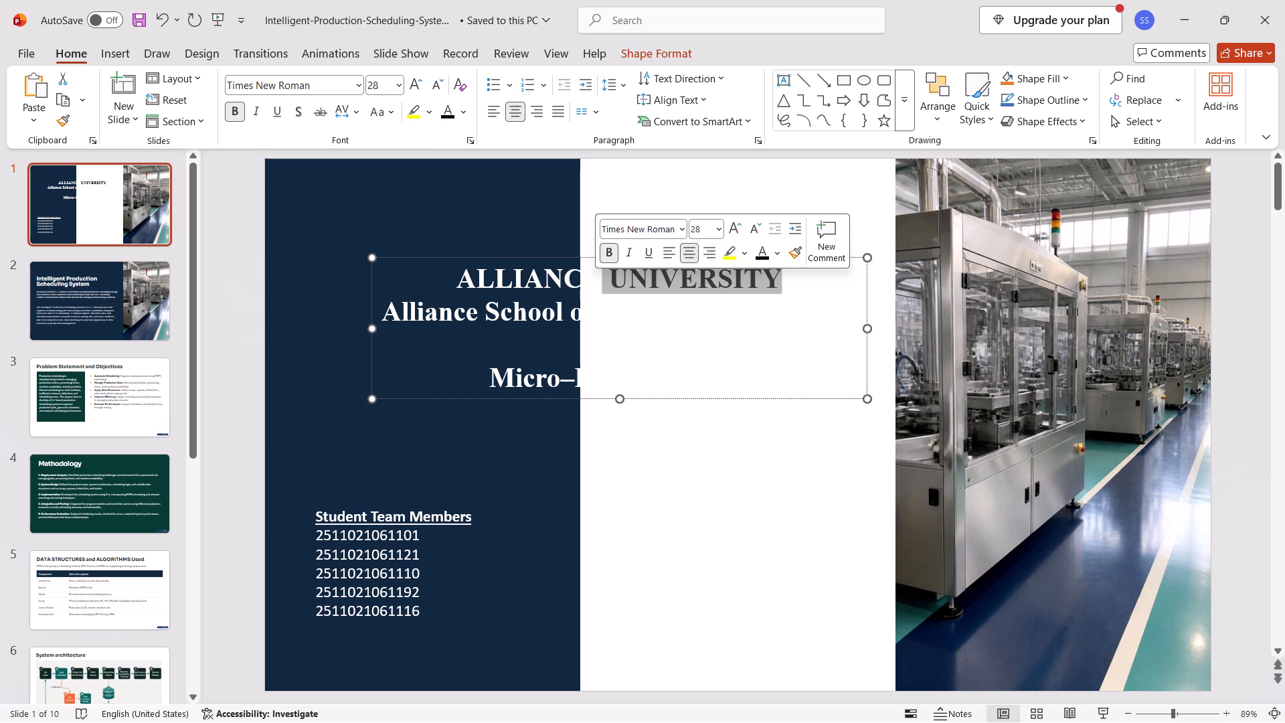
pyautogui.click(589, 276)
pyautogui.moveTo(599, 280); pyautogui.dragTo(584, 280)
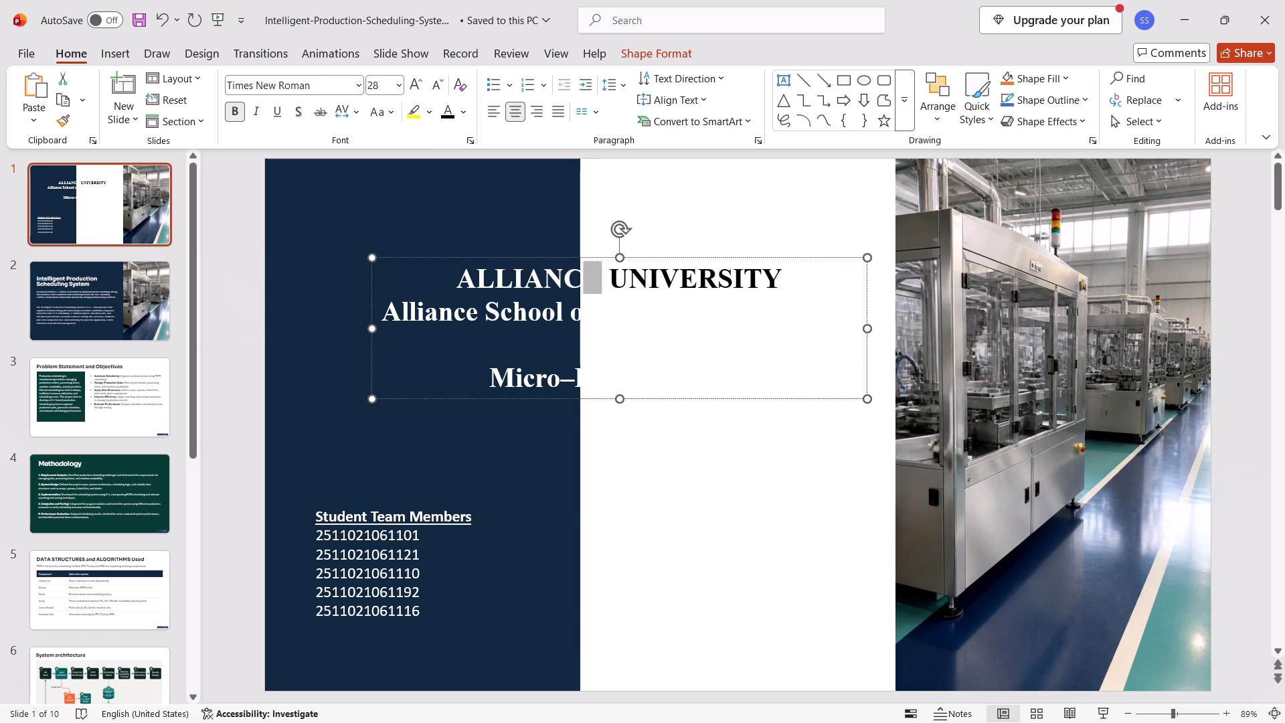
pyautogui.click(749, 255)
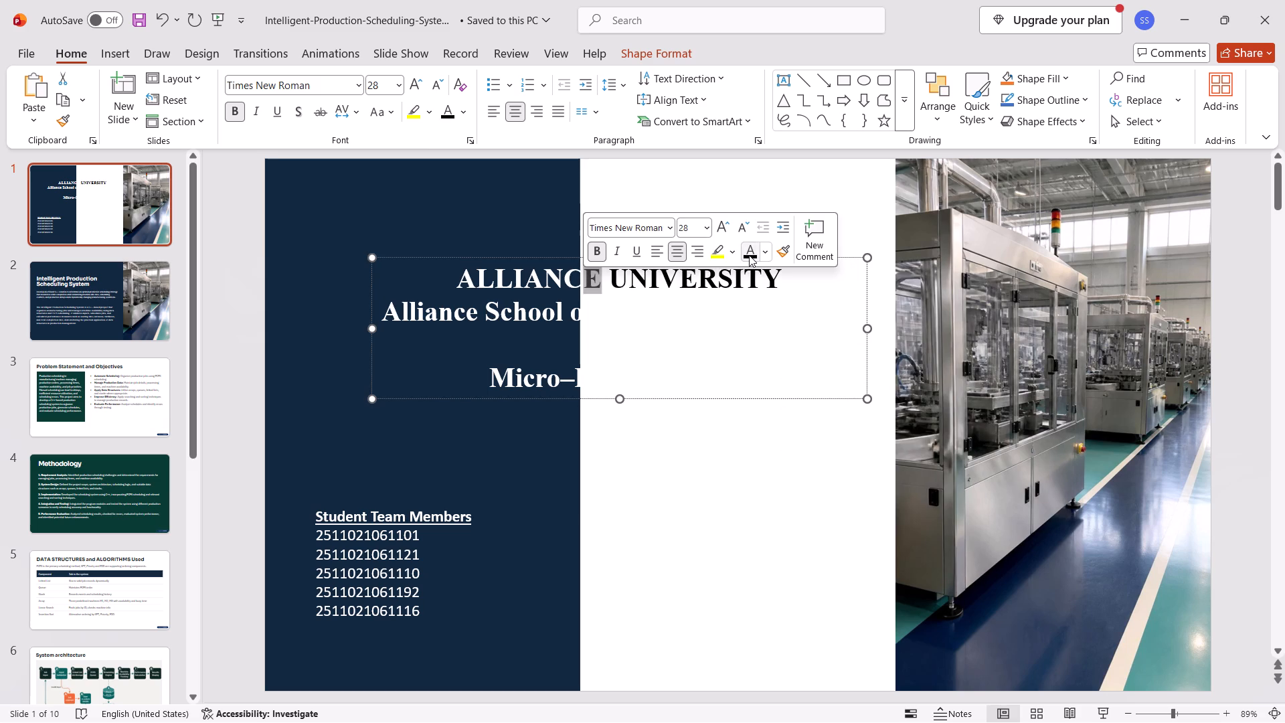
# Move the stray text box overlapping the "Alliance School of Advanced Computing" line below the heading and cut it from the slide.
pyautogui.click(585, 313)
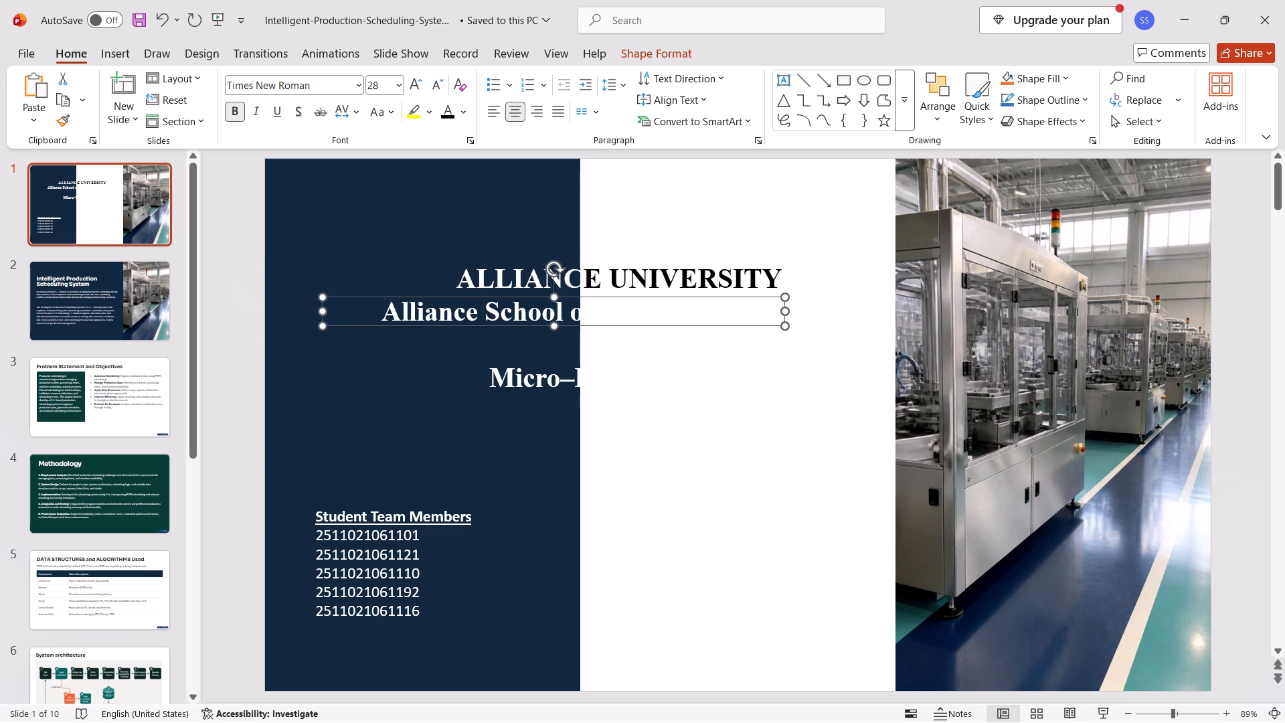
pyautogui.click(582, 314)
pyautogui.click(595, 315)
pyautogui.moveTo(742, 315); pyautogui.dragTo(761, 312)
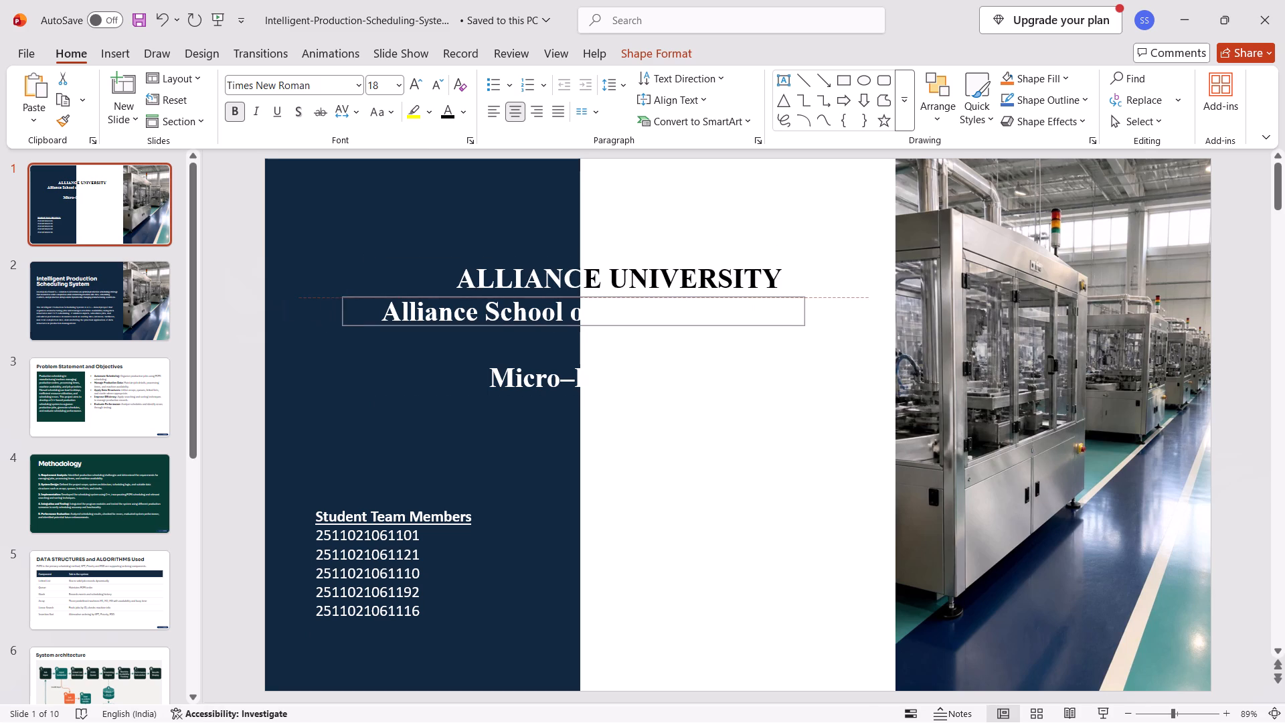
pyautogui.moveTo(761, 312); pyautogui.dragTo(766, 312)
pyautogui.click(803, 312)
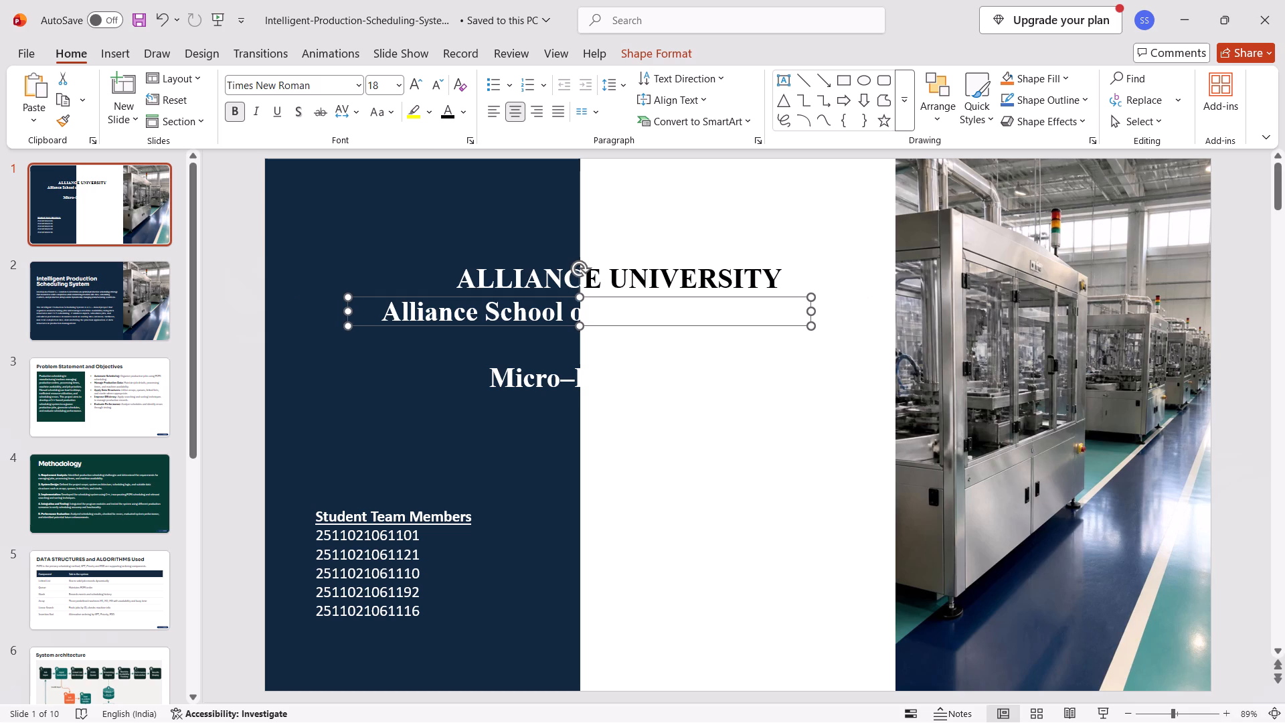
pyautogui.moveTo(794, 311); pyautogui.dragTo(792, 378)
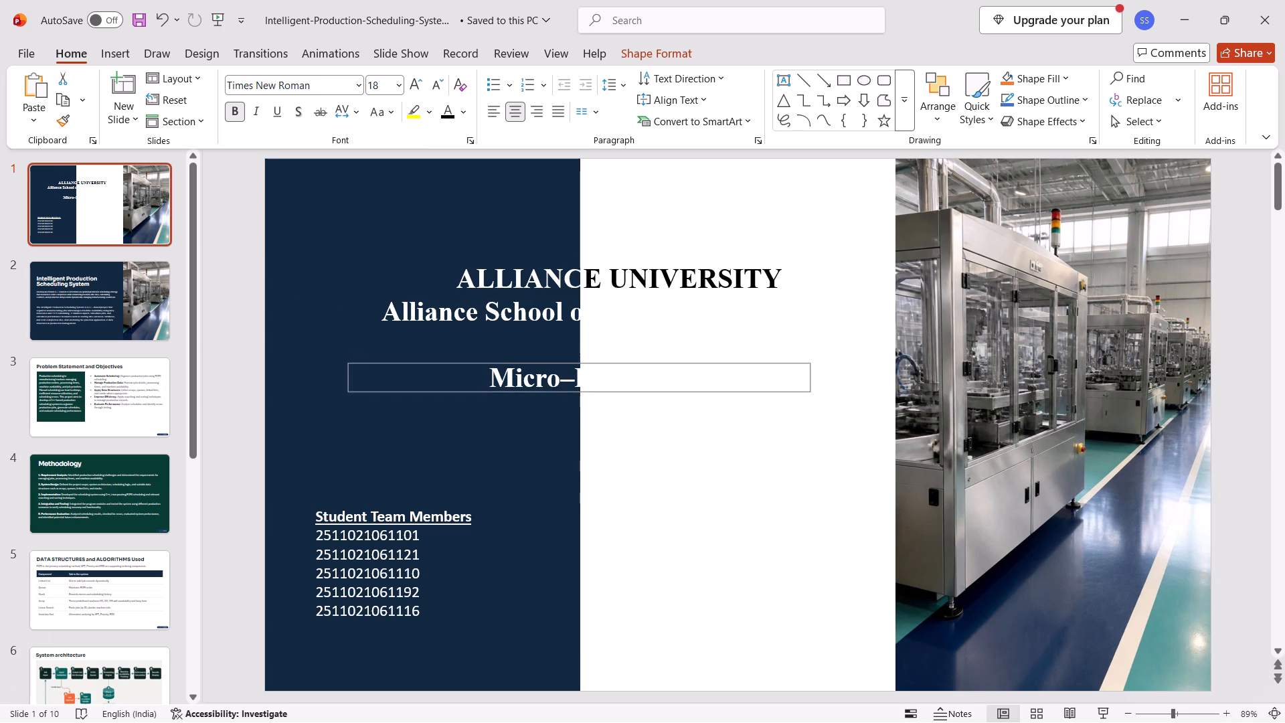
pyautogui.moveTo(792, 378); pyautogui.dragTo(800, 450)
pyautogui.rightClick(800, 450)
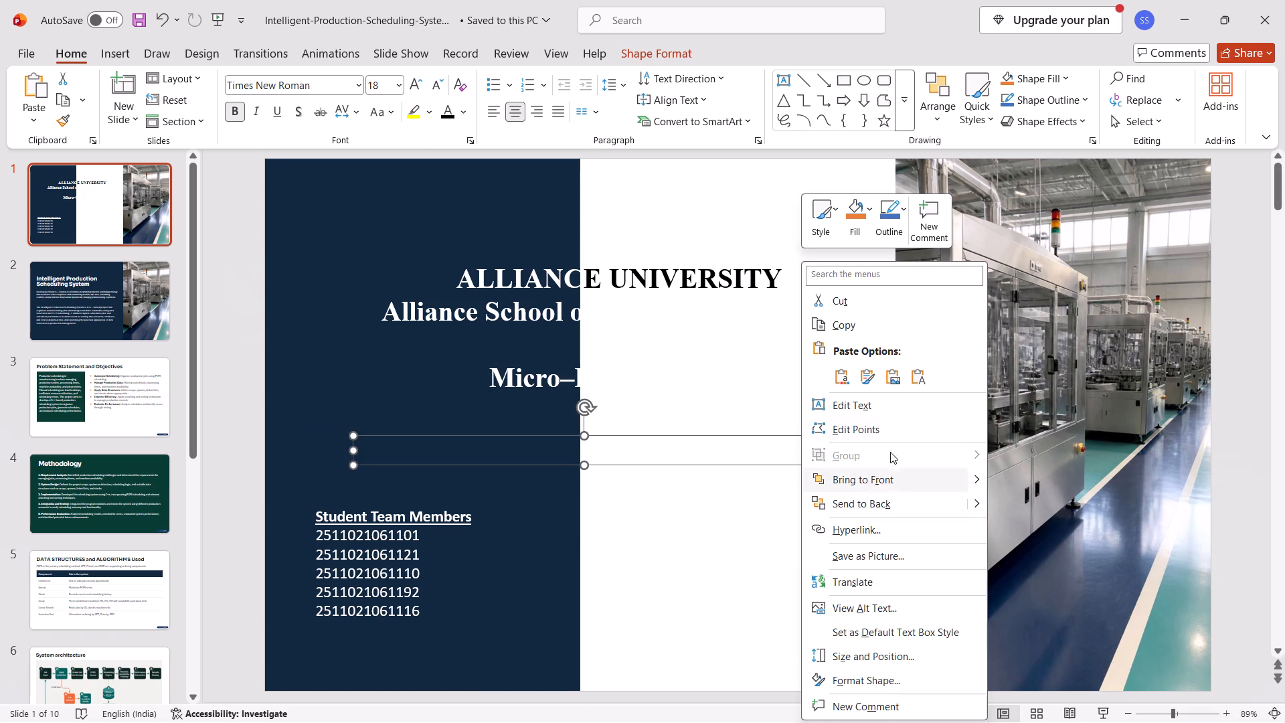
pyautogui.scroll(-3, 867, 532)
pyautogui.click(852, 299)
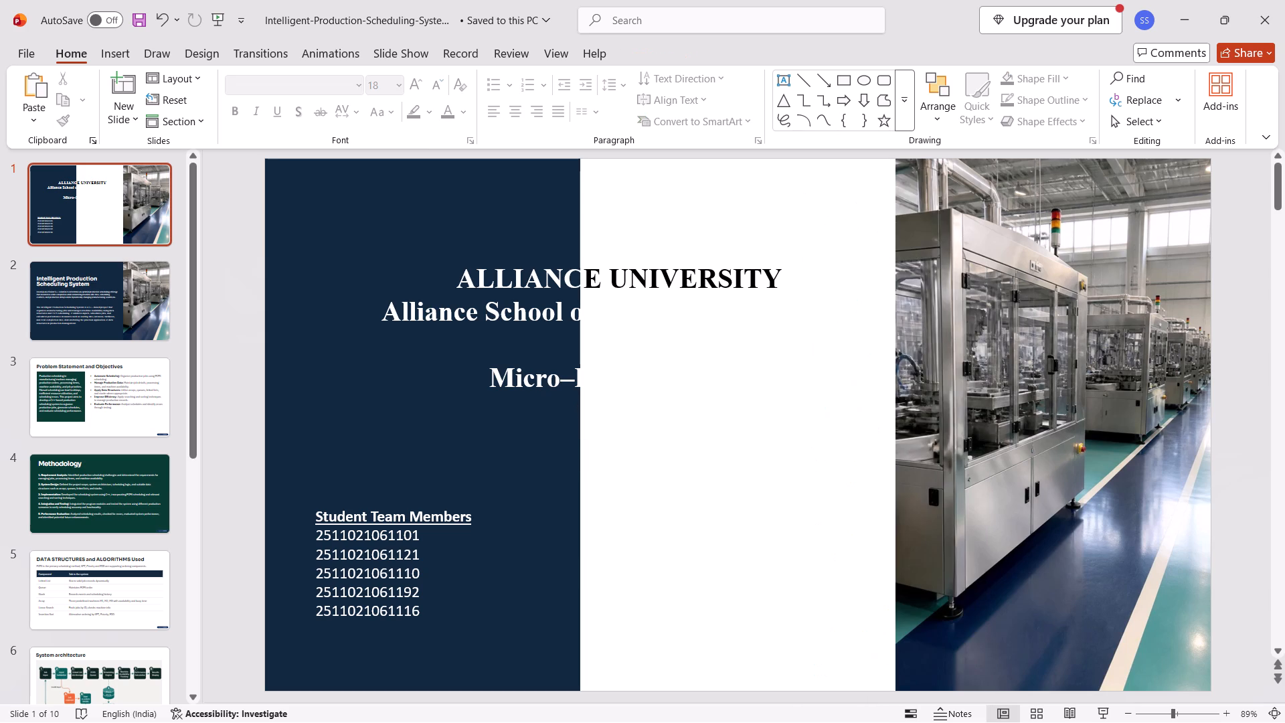
# Set the part of the second heading line over the white area, from the "f" of "of" through "Advanced Computing", to black.
pyautogui.click(584, 313)
pyautogui.moveTo(584, 313); pyautogui.dragTo(675, 317)
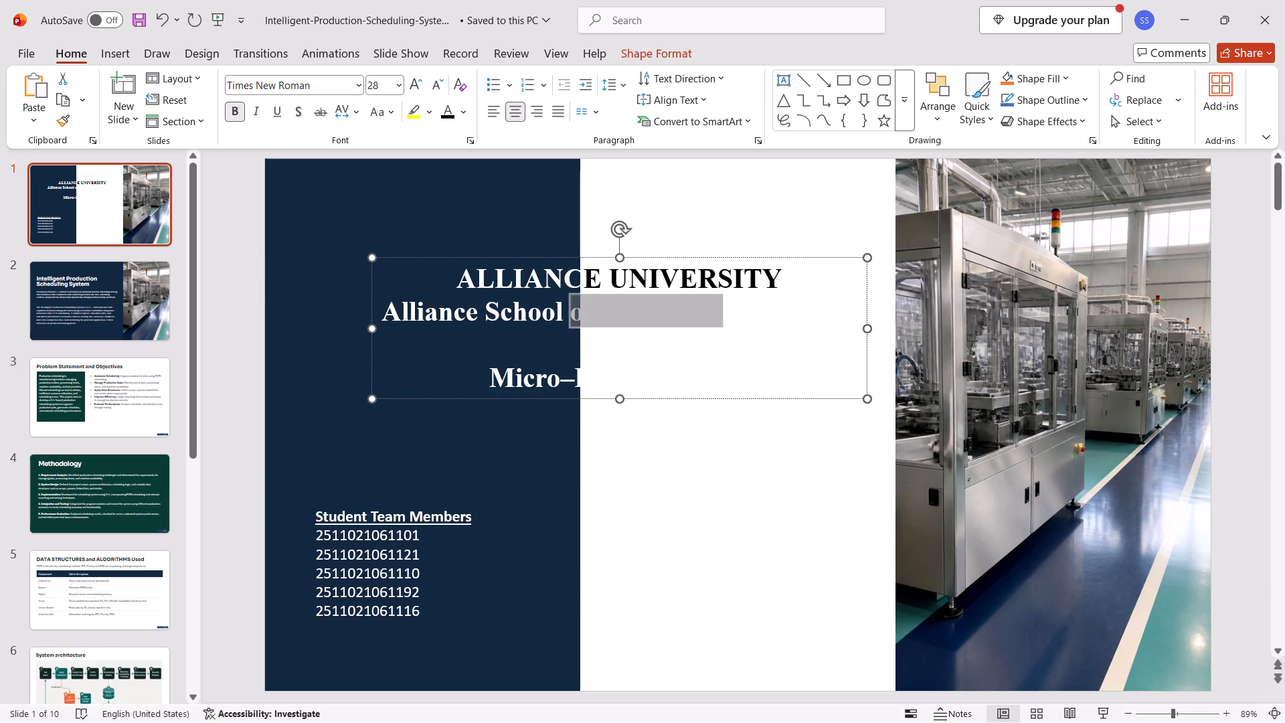
pyautogui.moveTo(675, 317); pyautogui.dragTo(831, 312)
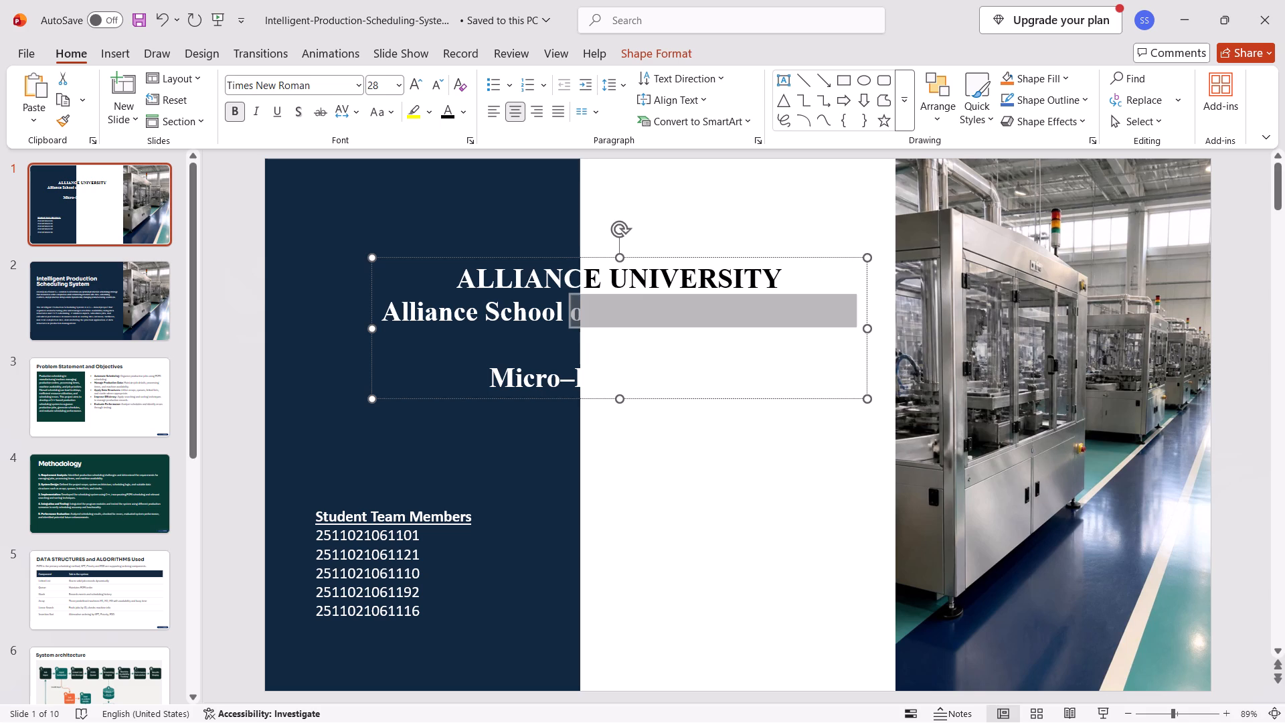
pyautogui.moveTo(831, 312); pyautogui.dragTo(832, 312)
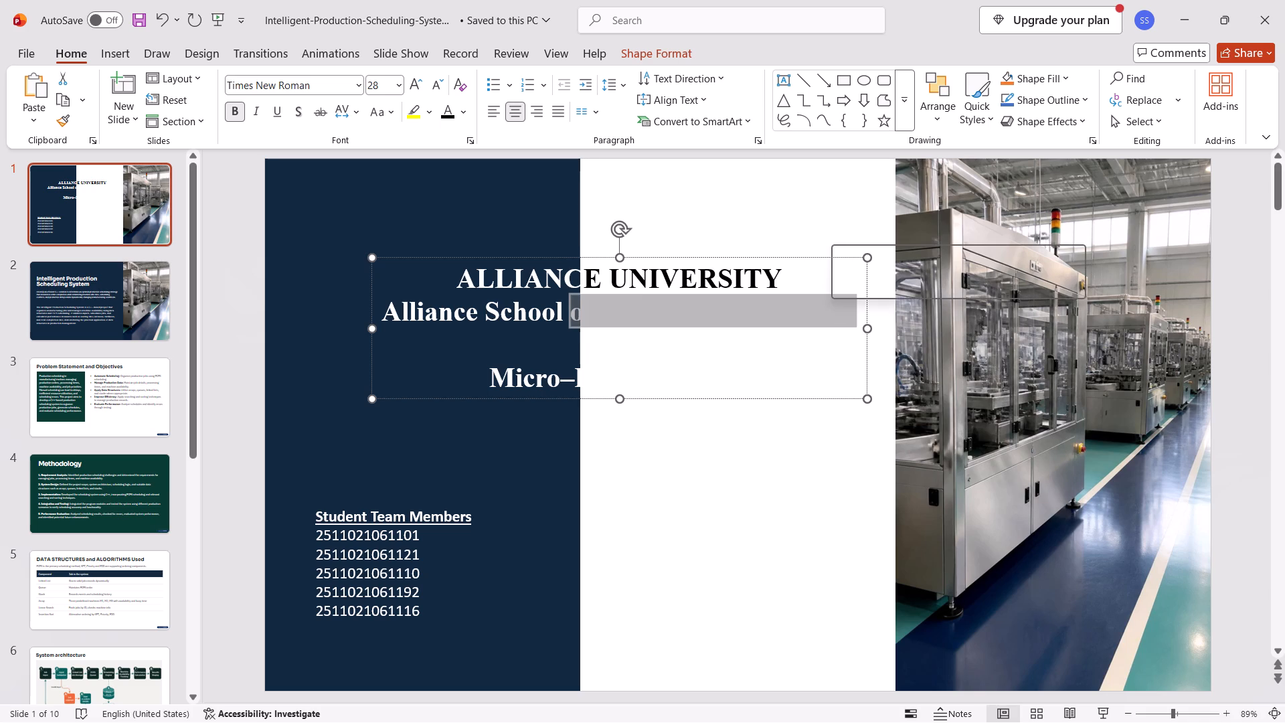
pyautogui.click(855, 310)
pyautogui.moveTo(855, 310); pyautogui.dragTo(710, 315)
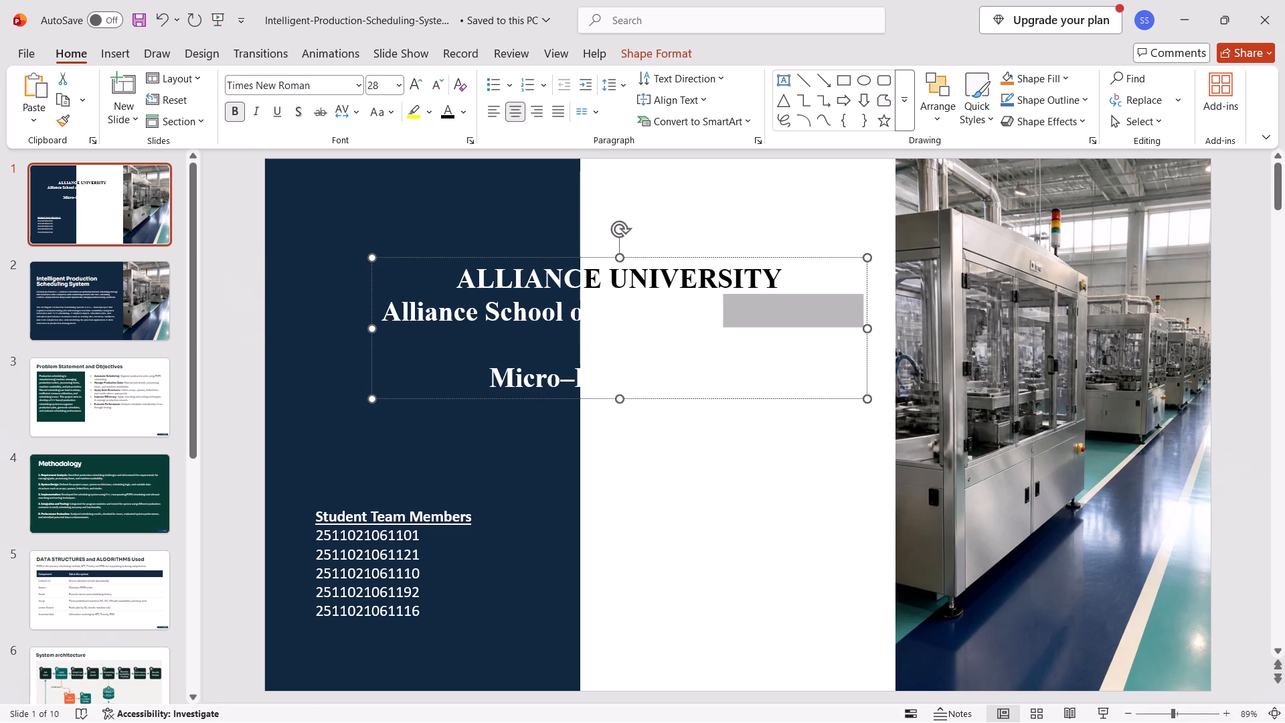
pyautogui.moveTo(710, 315); pyautogui.dragTo(604, 317)
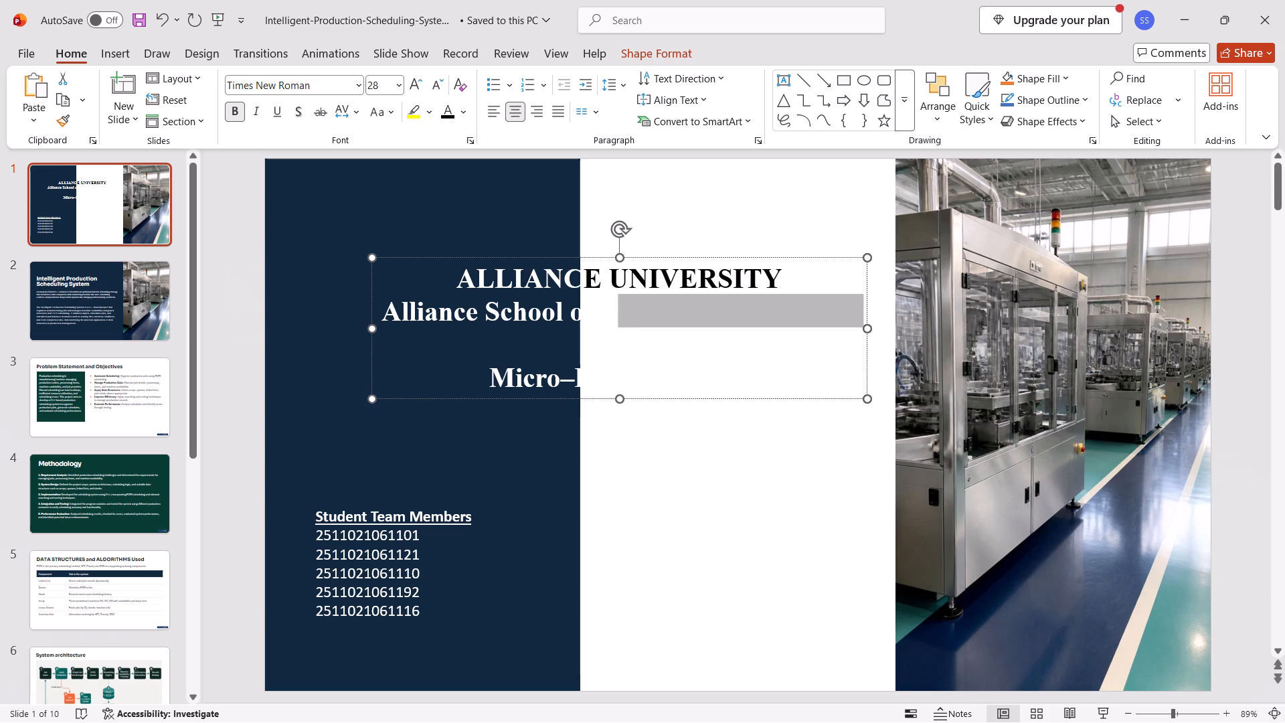
pyautogui.moveTo(604, 317); pyautogui.dragTo(604, 318)
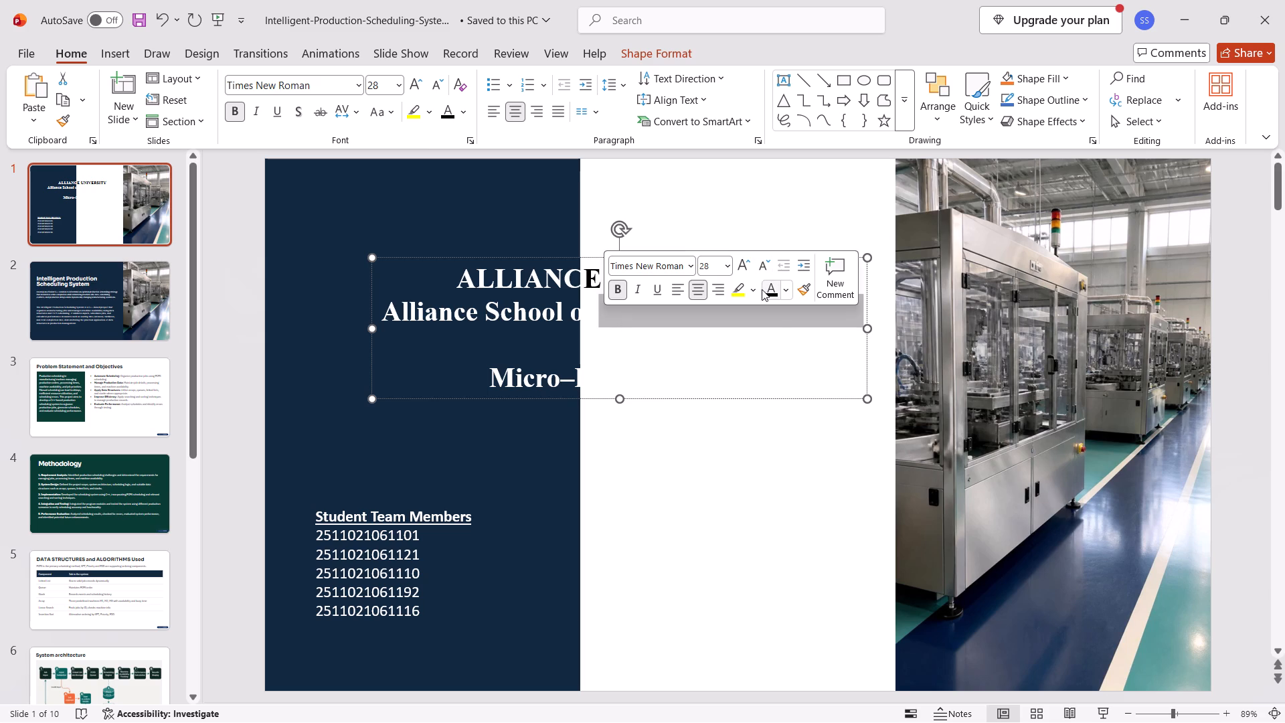
pyautogui.click(762, 289)
pyautogui.moveTo(588, 316); pyautogui.dragTo(574, 318)
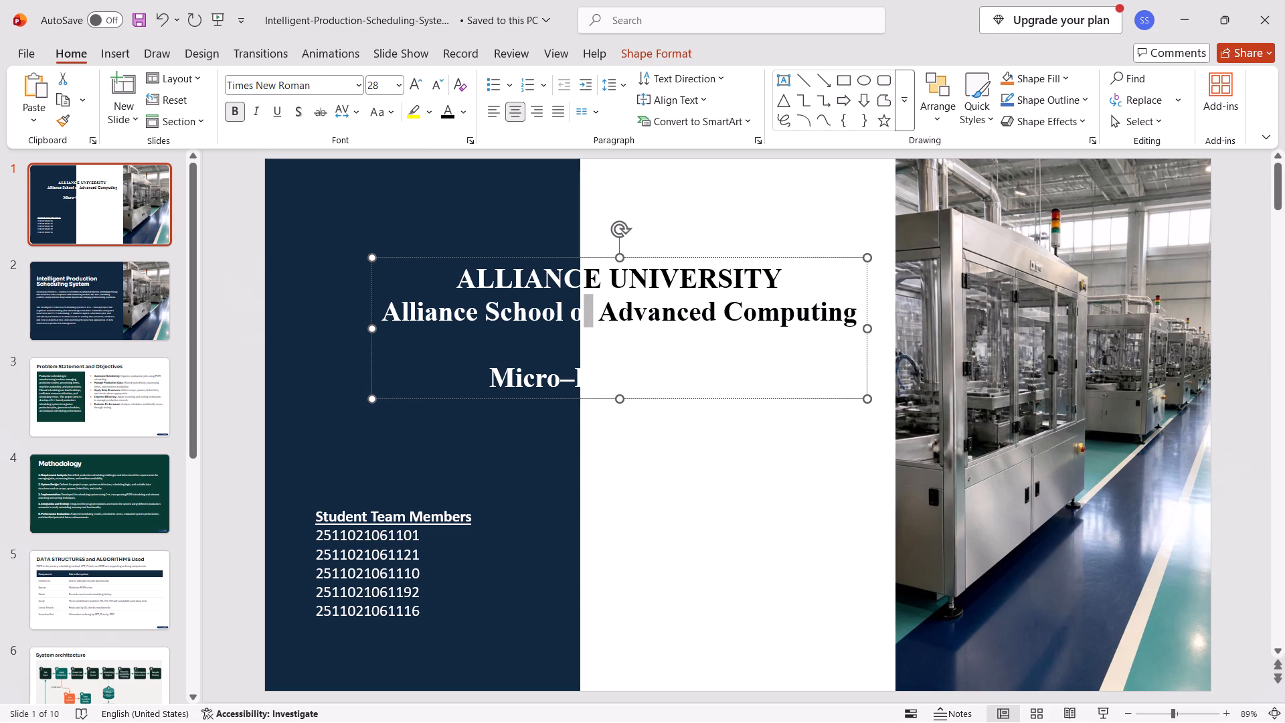
pyautogui.moveTo(574, 318); pyautogui.dragTo(582, 318)
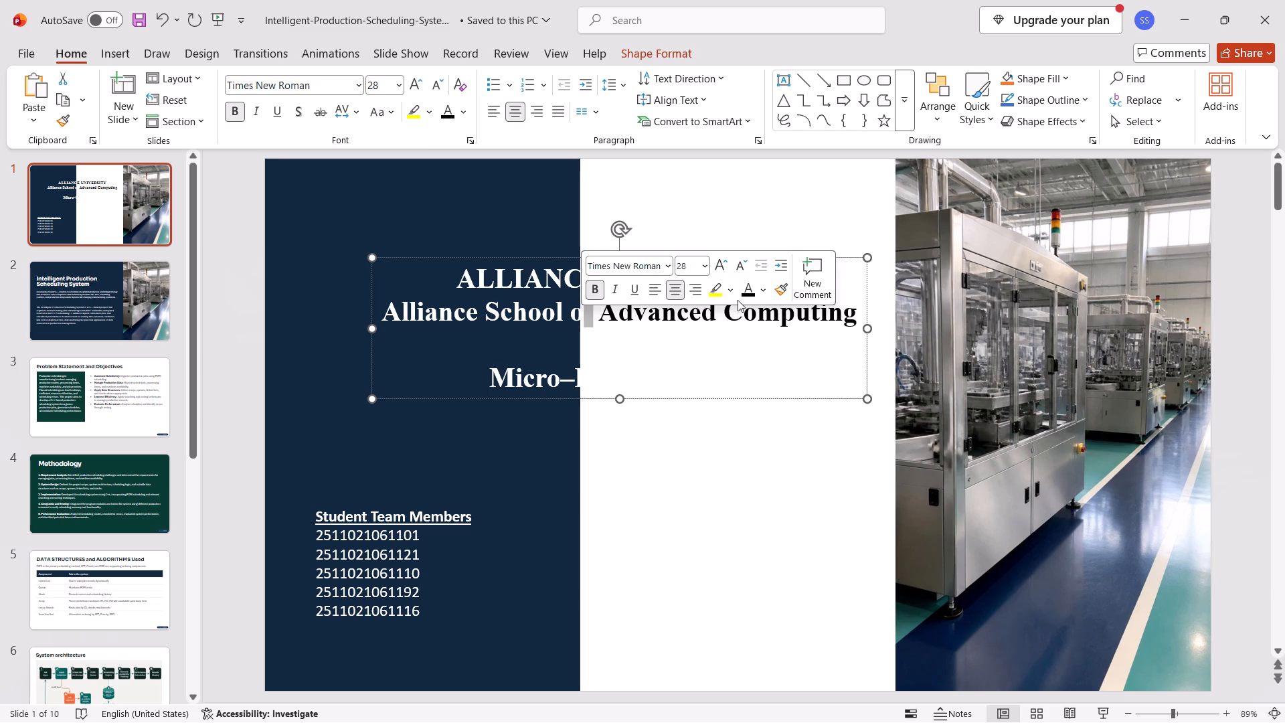
pyautogui.click(750, 288)
# Set "Project Report" in the "Micro–Project Report" heading line to black.
pyautogui.click(666, 370)
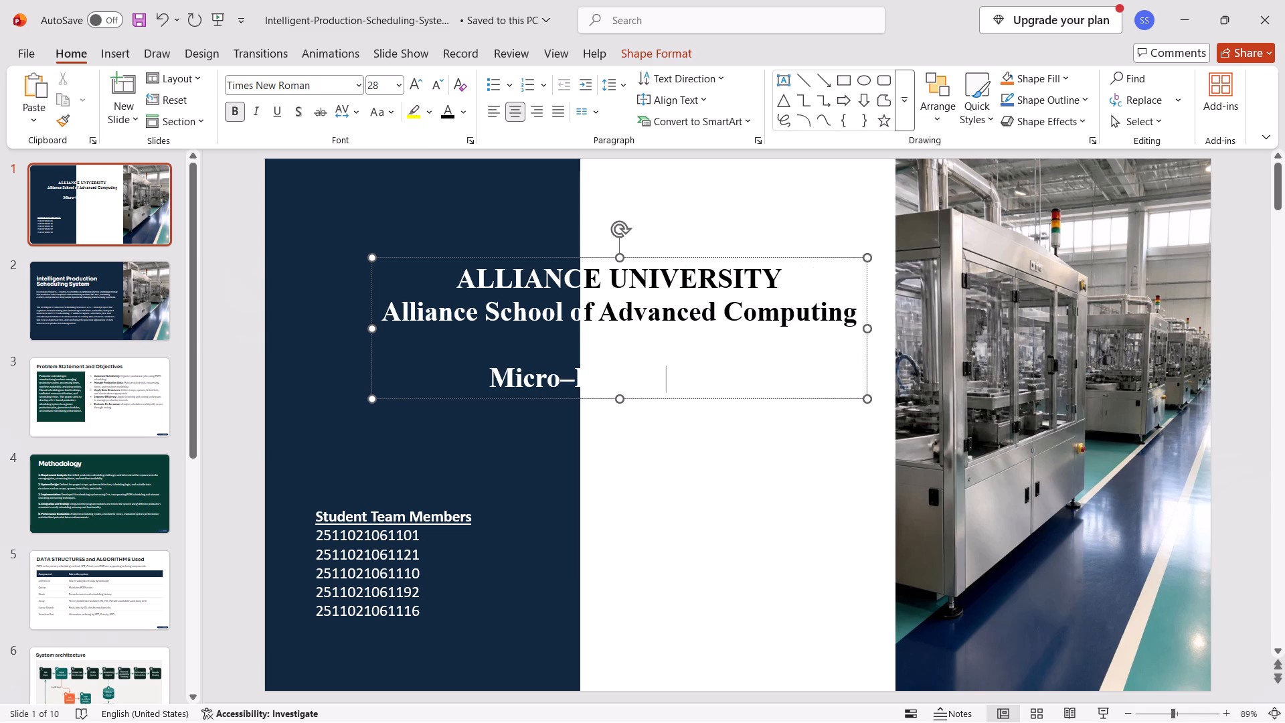
pyautogui.moveTo(590, 377); pyautogui.dragTo(717, 381)
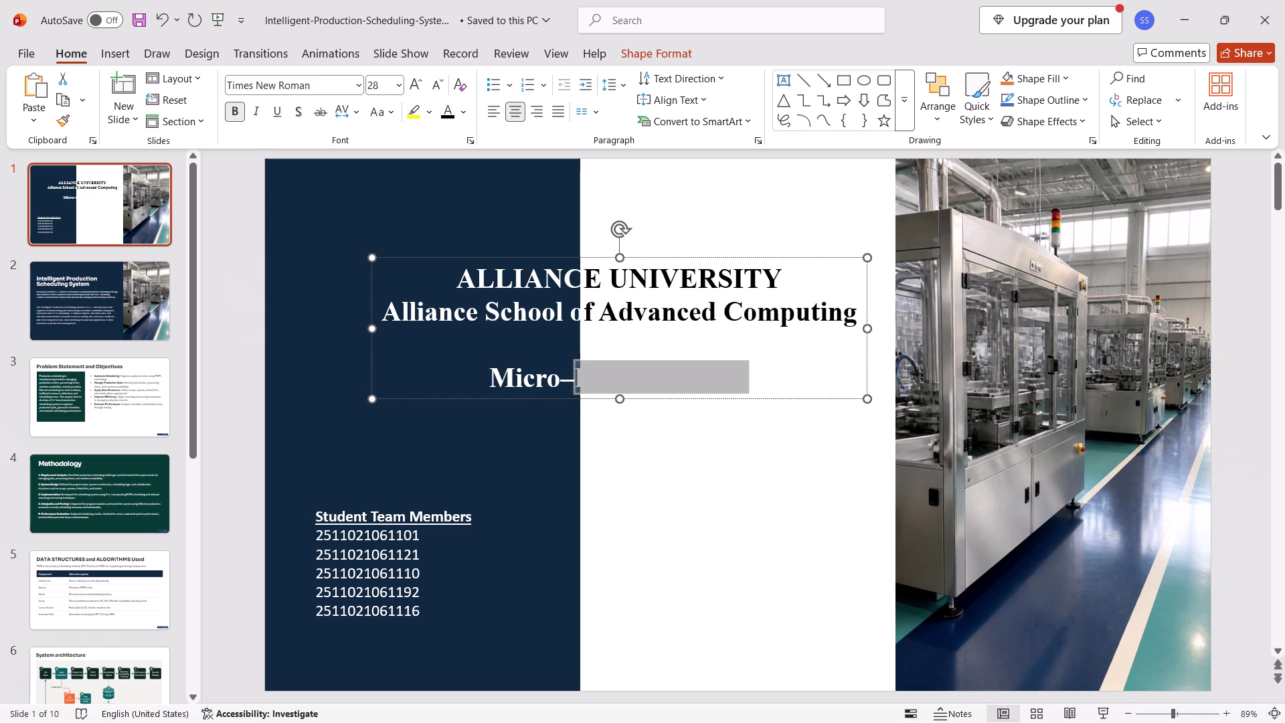
pyautogui.moveTo(717, 381); pyautogui.dragTo(744, 381)
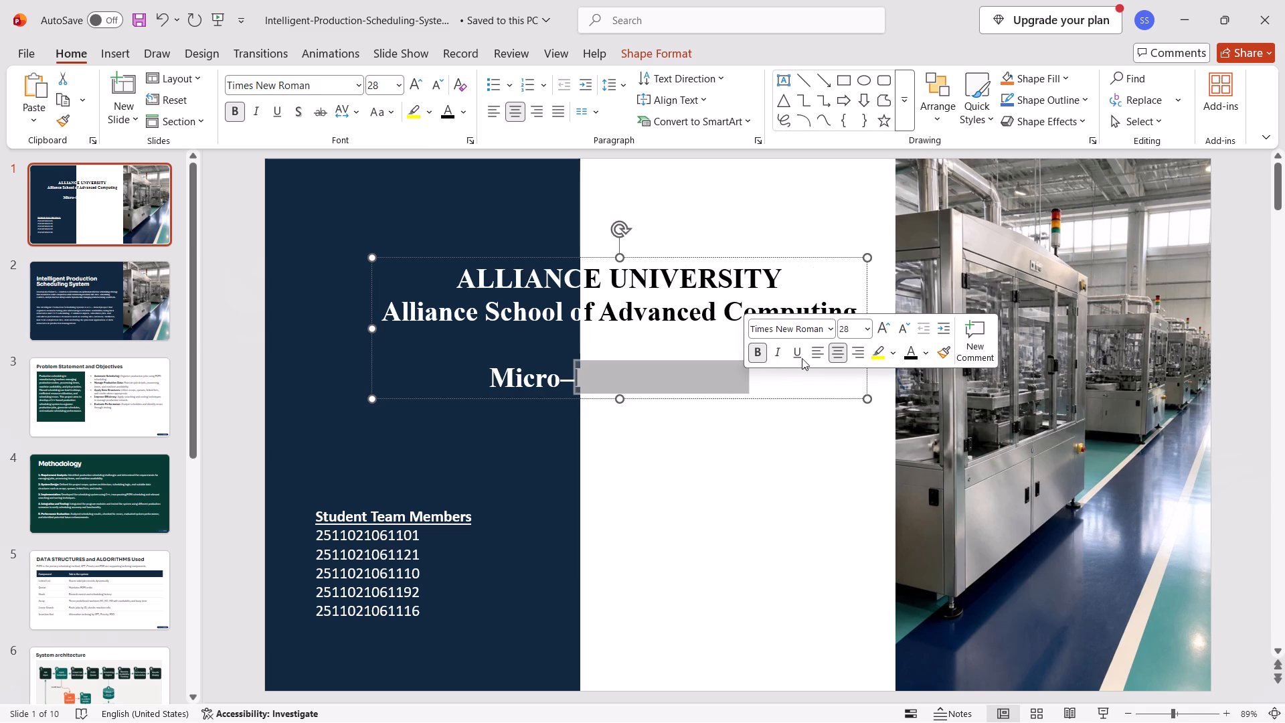
pyautogui.click(912, 350)
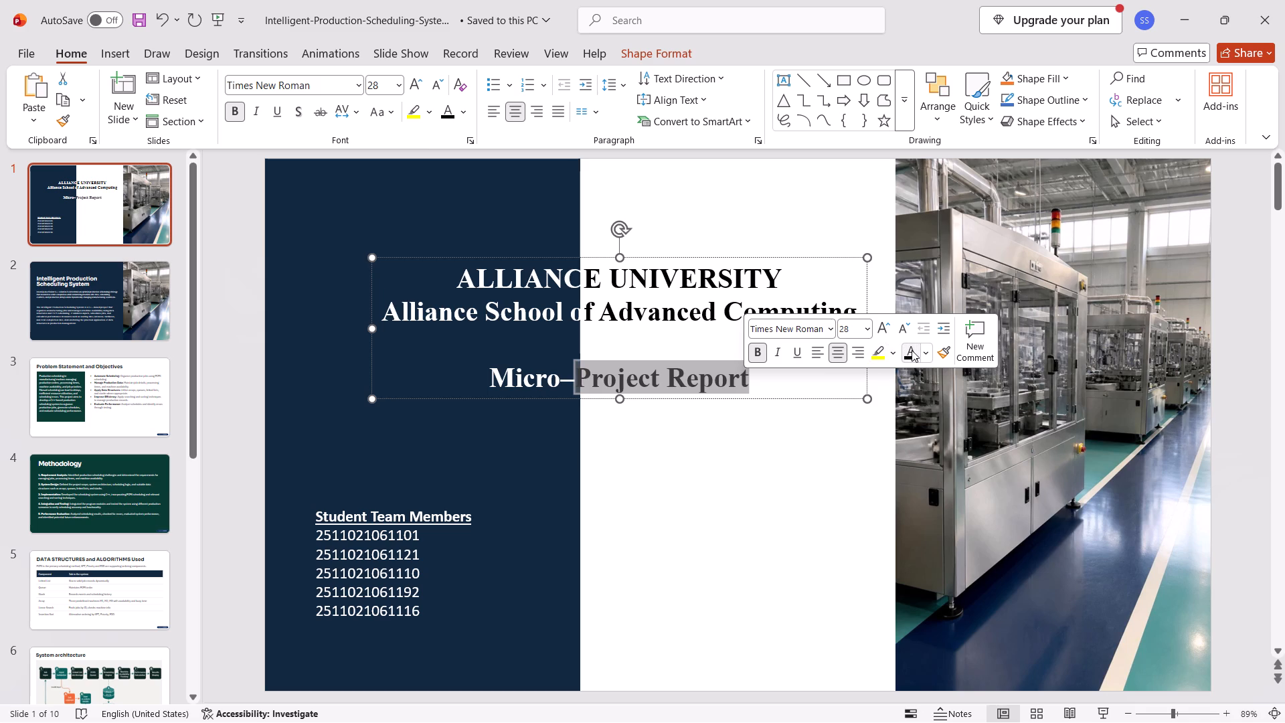
pyautogui.click(845, 445)
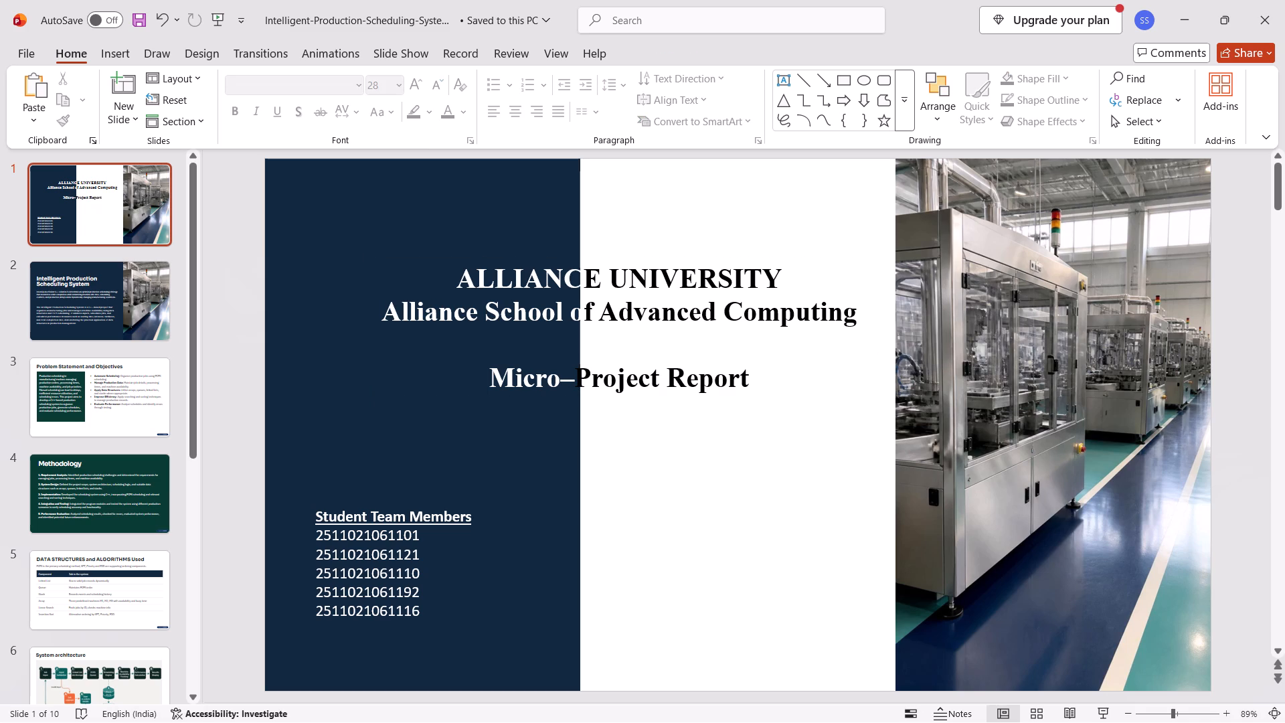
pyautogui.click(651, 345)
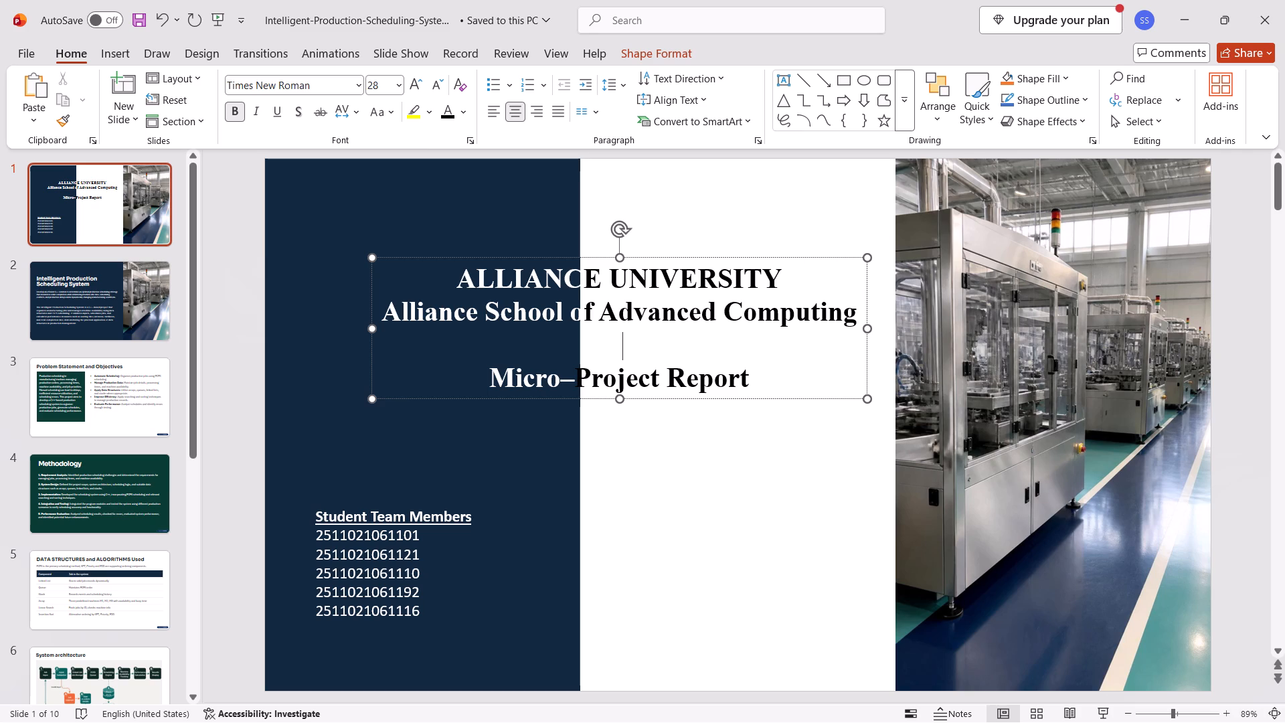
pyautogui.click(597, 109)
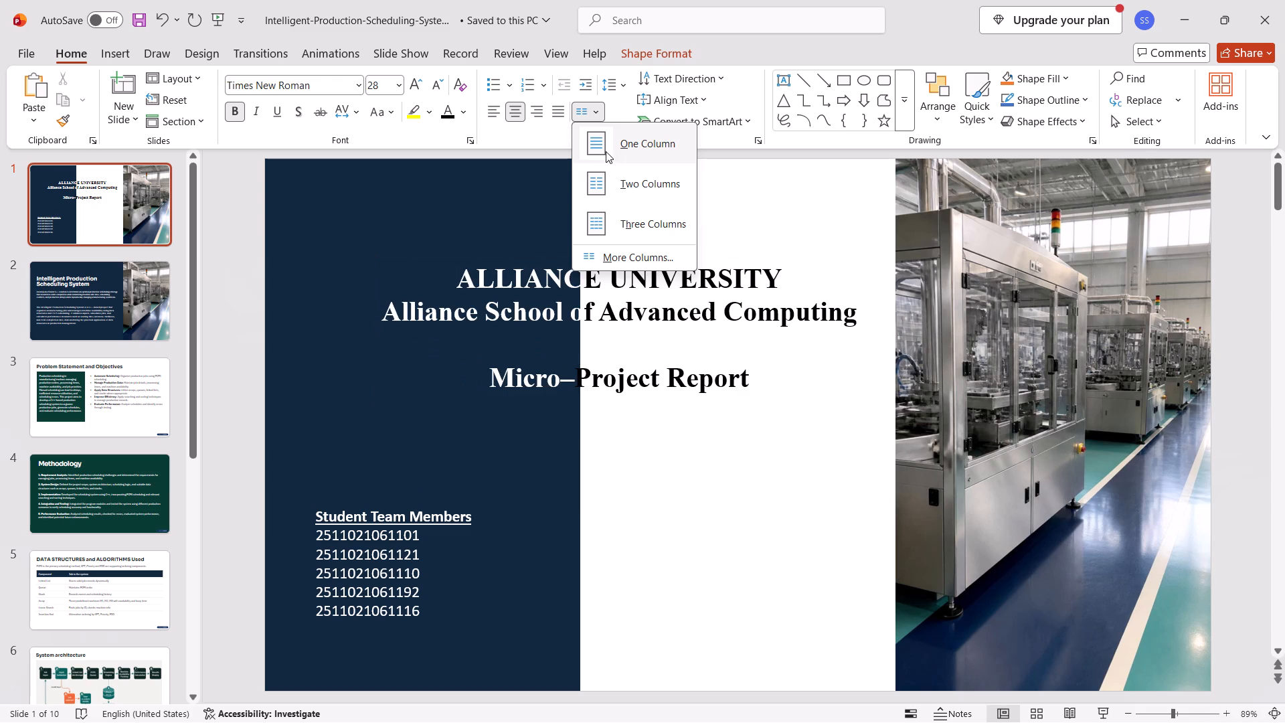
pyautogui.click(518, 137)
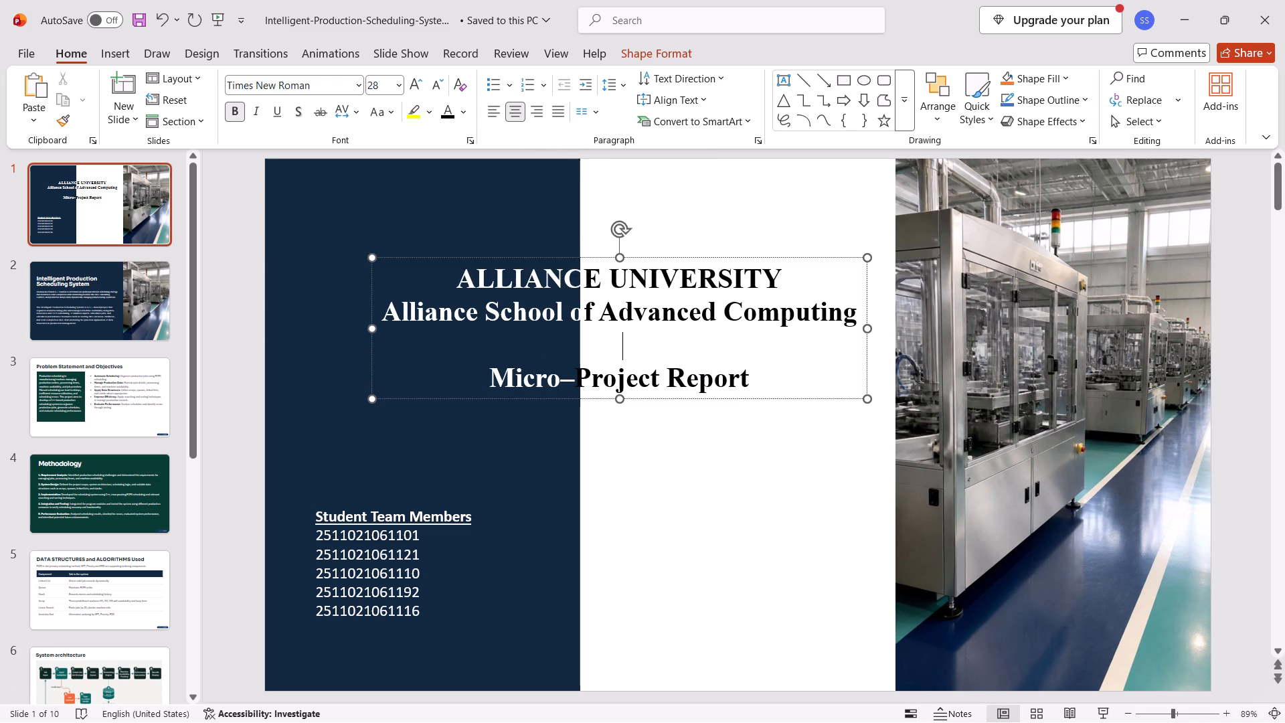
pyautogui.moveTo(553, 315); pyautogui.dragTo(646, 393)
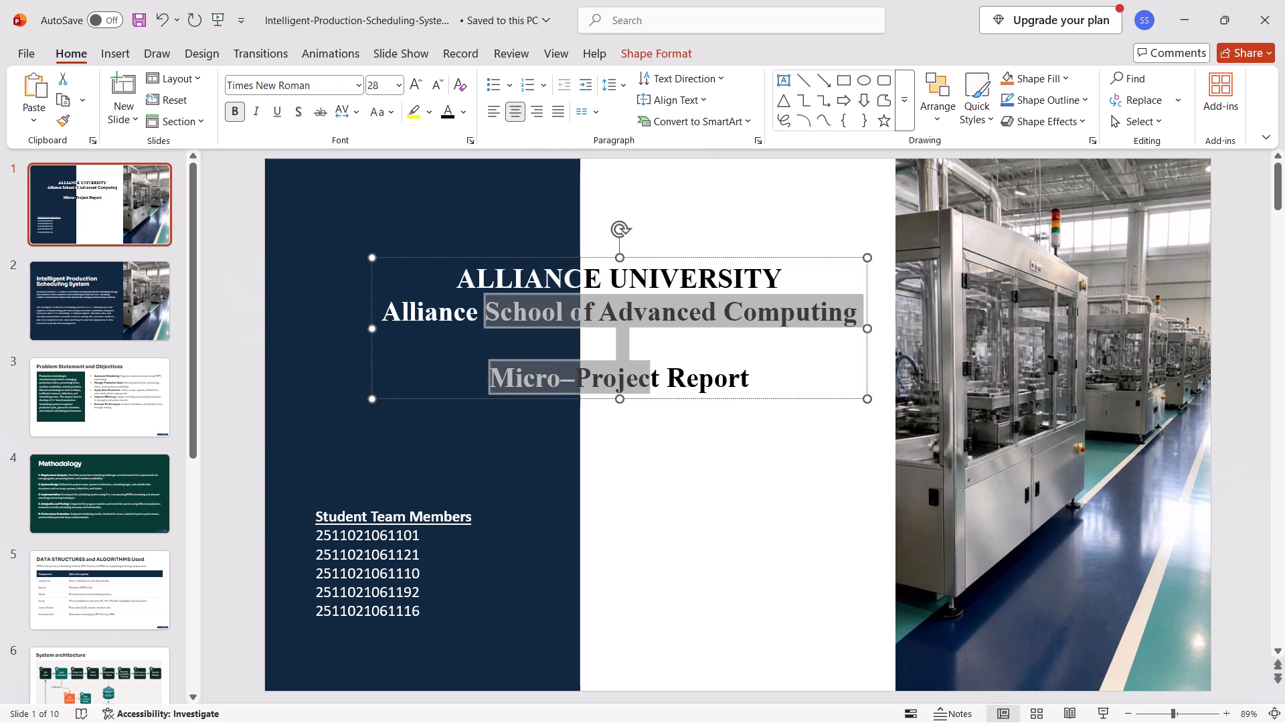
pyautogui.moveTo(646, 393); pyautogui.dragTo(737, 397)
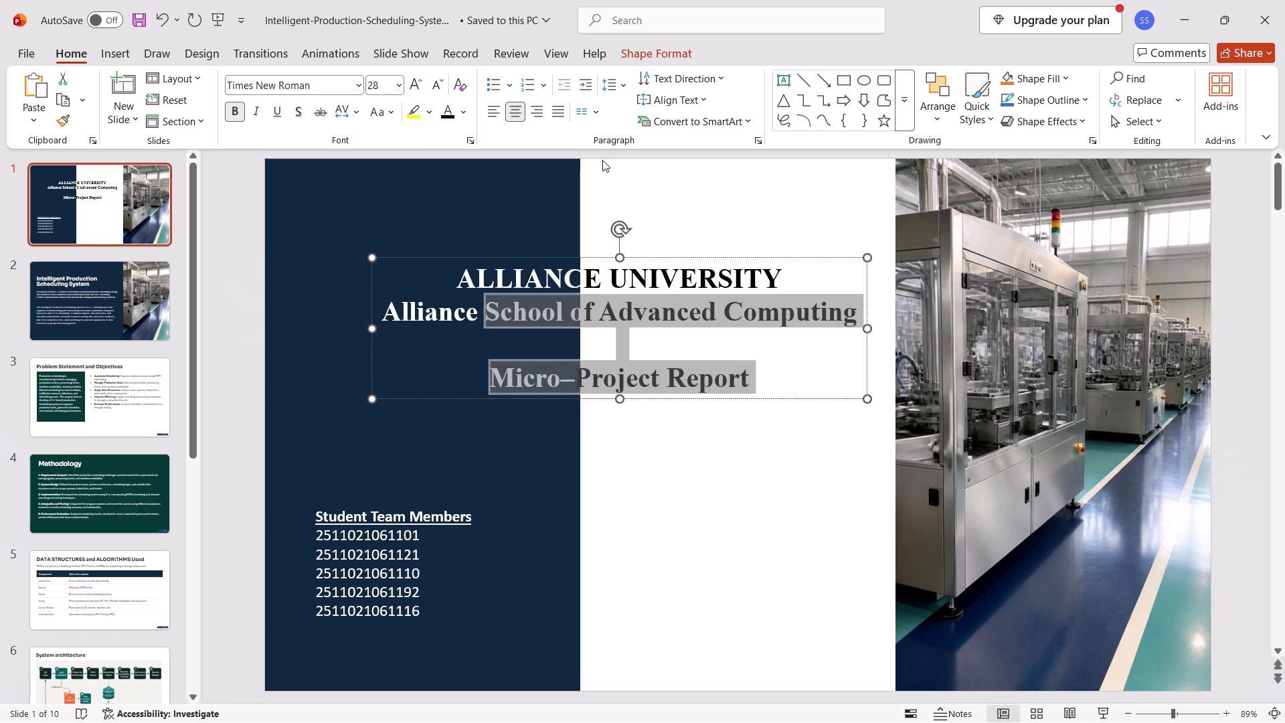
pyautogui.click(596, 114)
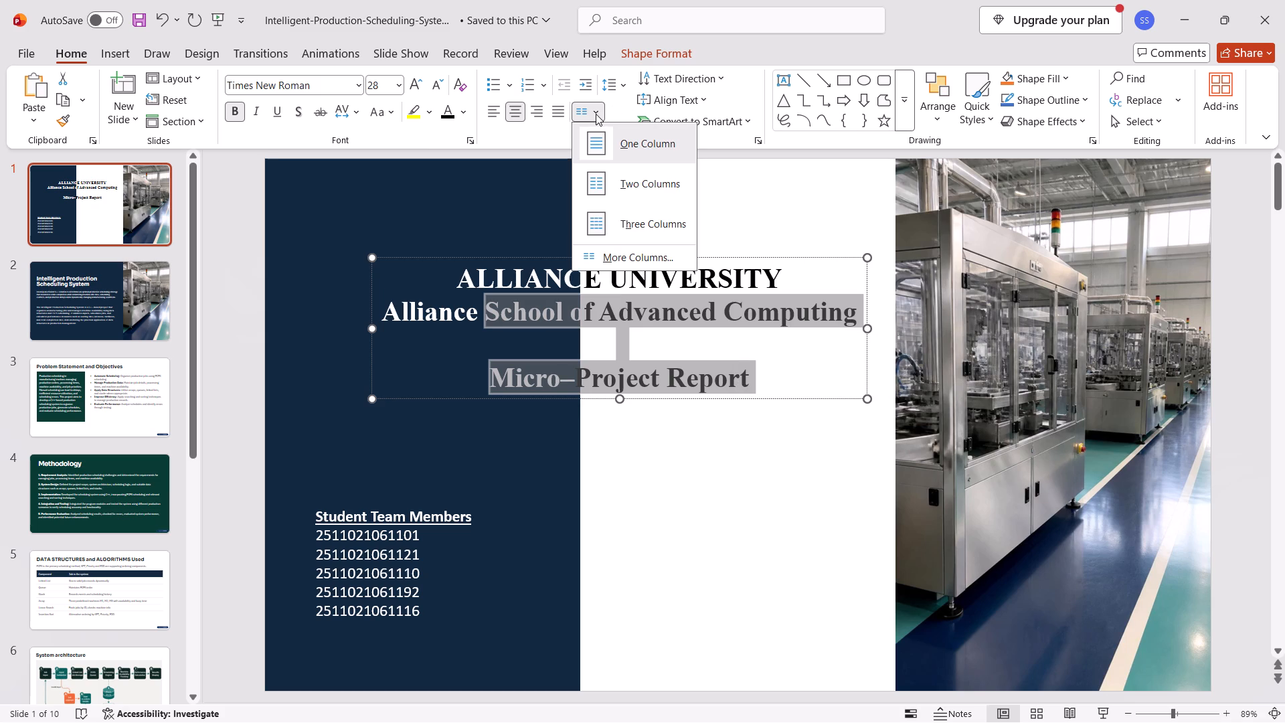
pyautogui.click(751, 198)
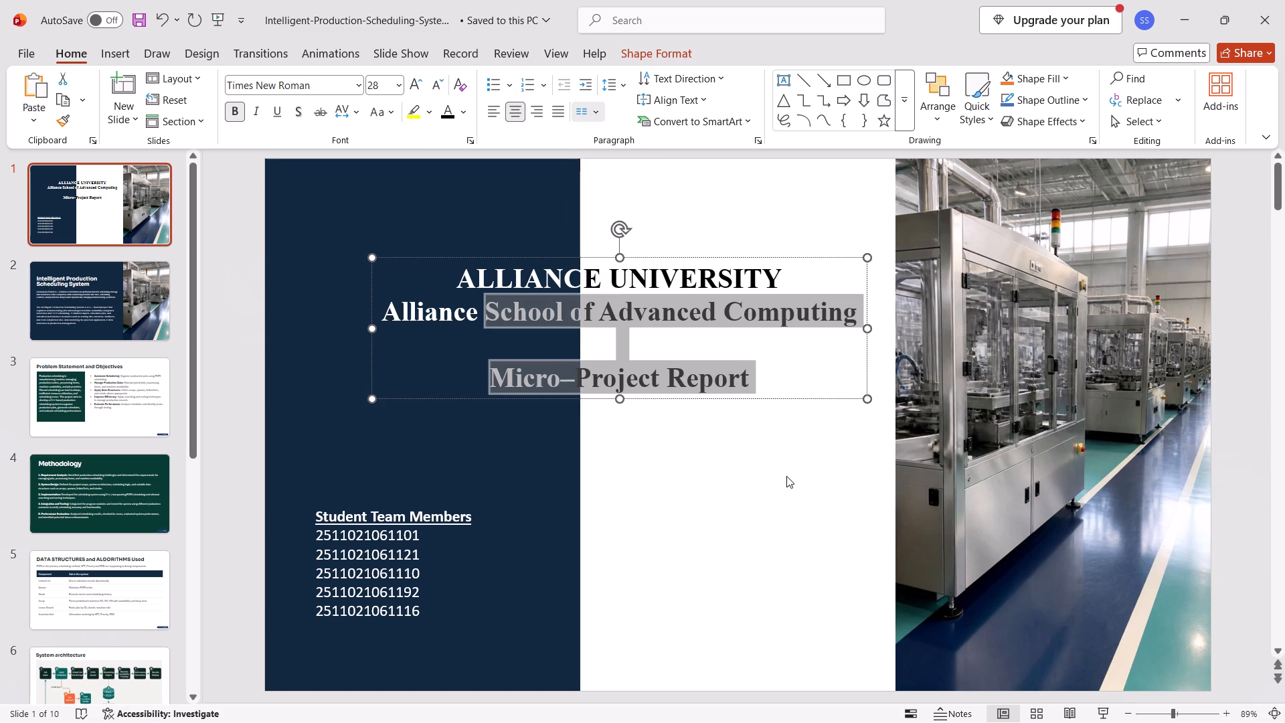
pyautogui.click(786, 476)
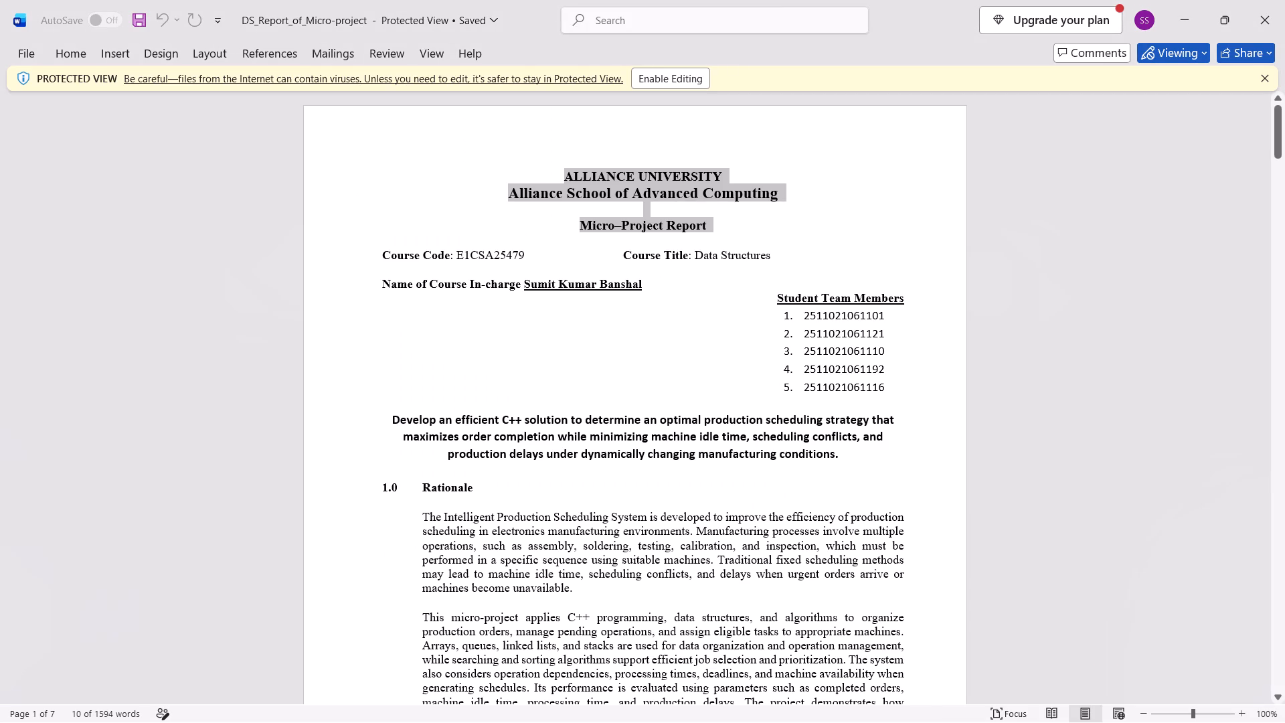
# Switch to the DS_Report_of_Micro-project Word document and copy the Course Code, Course Title and Name of Course In-charge lines.
pyautogui.moveTo(382, 283); pyautogui.dragTo(685, 282)
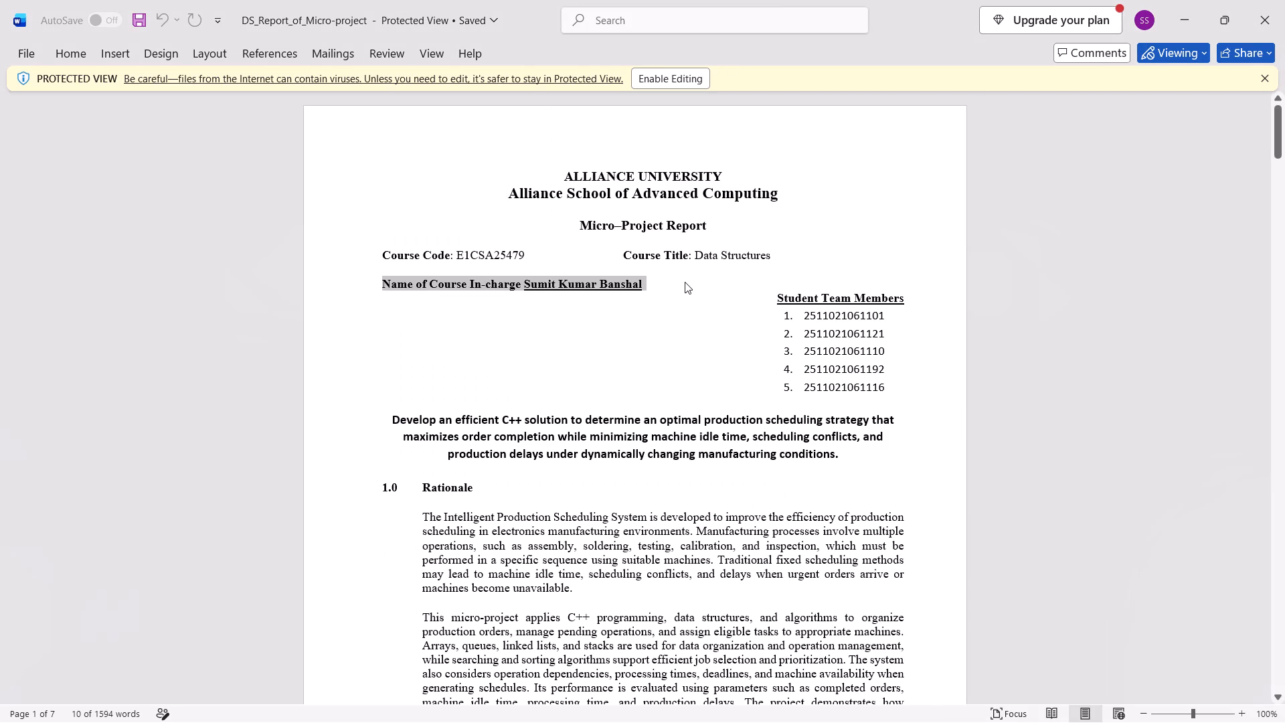
pyautogui.hotkey('ctrl', 'c')
pyautogui.moveTo(379, 252); pyautogui.dragTo(719, 294)
pyautogui.hotkey('ctrl', 'c')
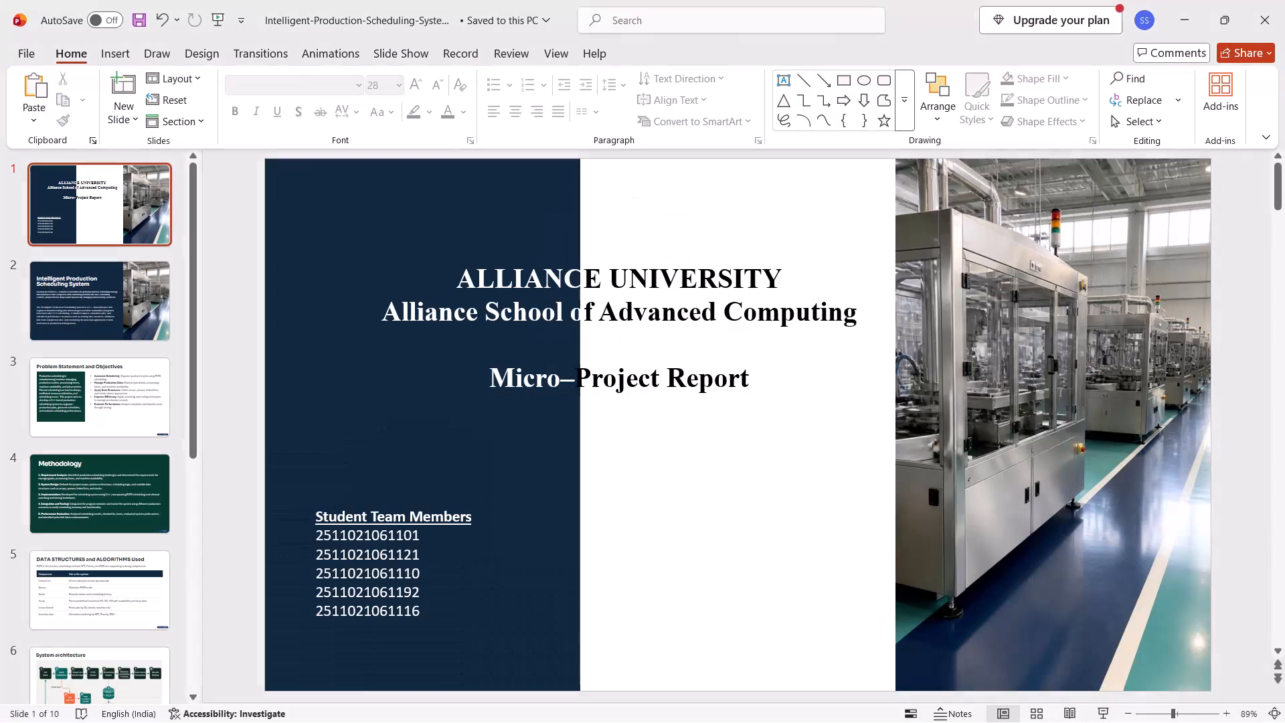
# Back in PowerPoint, paste the copied course details into a new text box below "Micro–Project Report" and widen it leftward across the navy area.
pyautogui.click(791, 80)
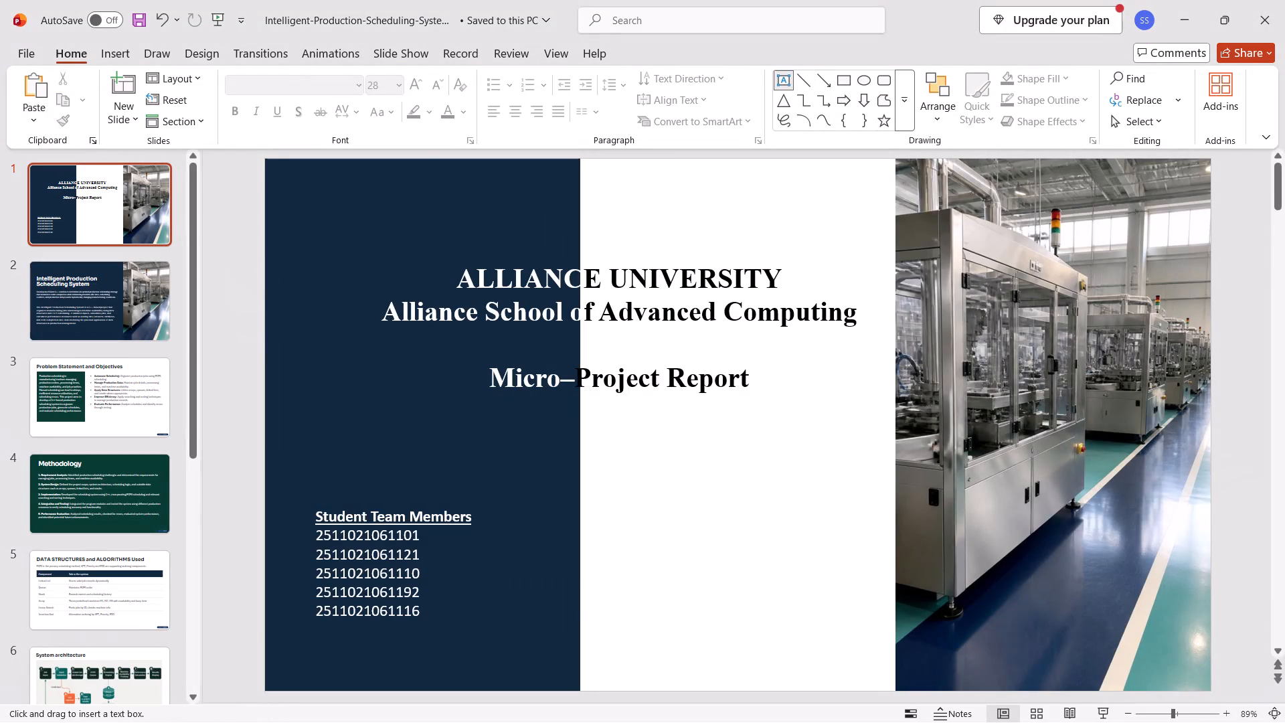
pyautogui.click(510, 431)
pyautogui.hotkey('ctrl', 'v')
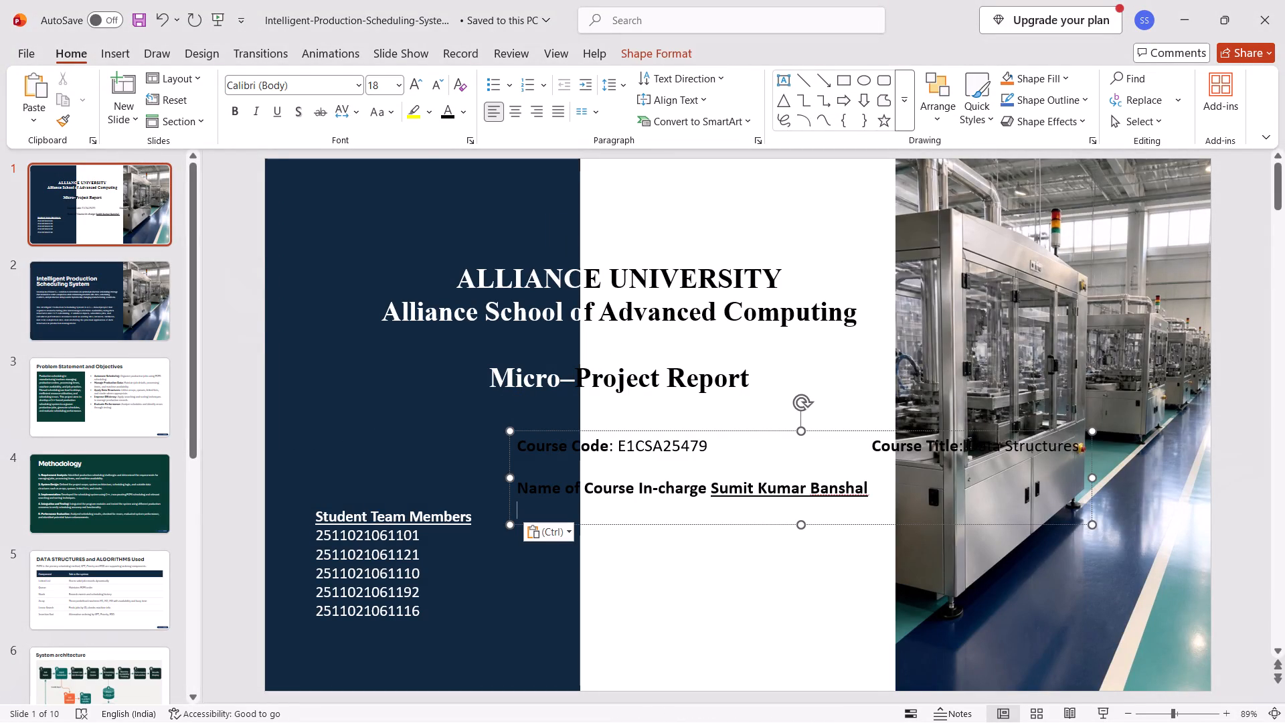
pyautogui.click(863, 463)
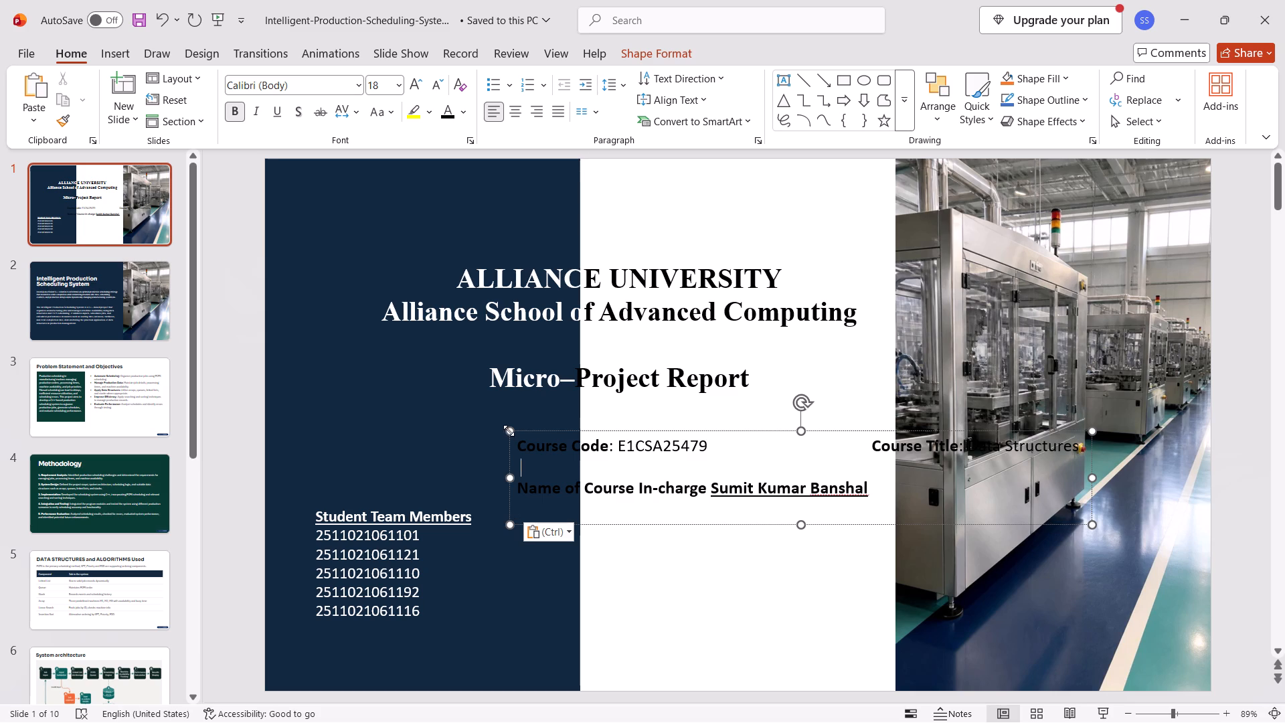
pyautogui.moveTo(509, 430); pyautogui.dragTo(288, 411)
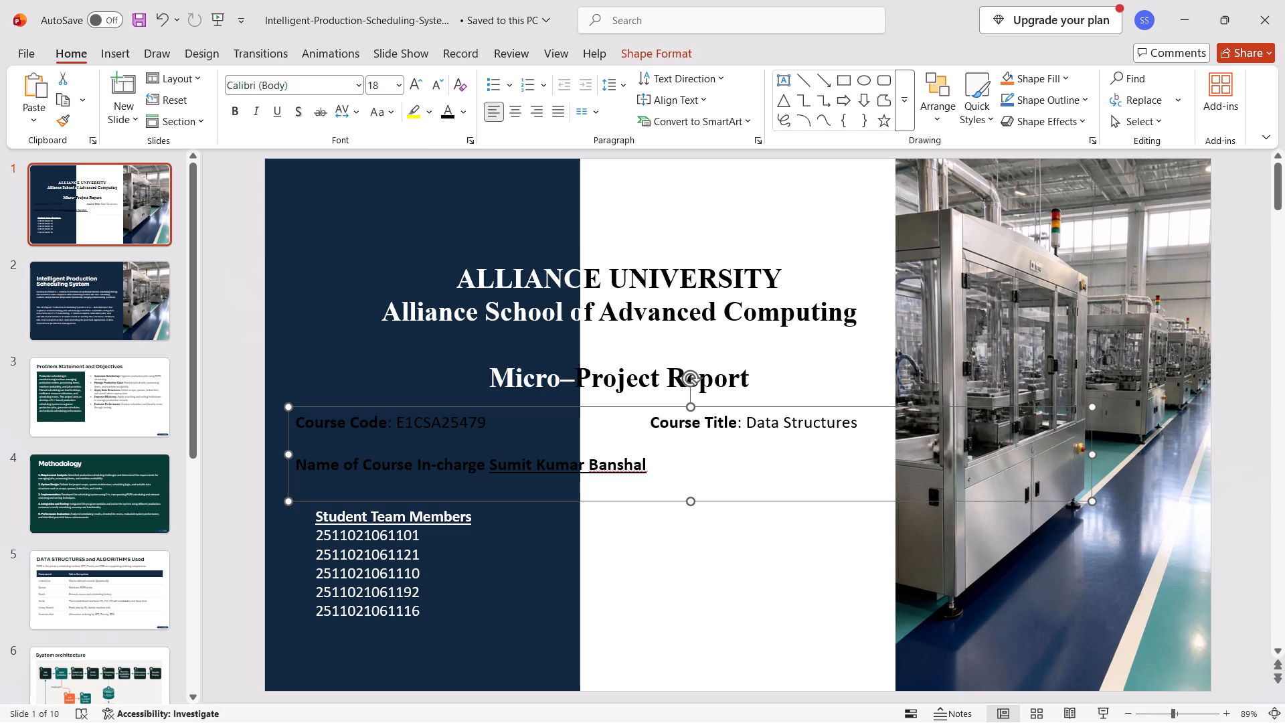
# Set the "Course Code: E1CSA25479" text over the navy area to white.
pyautogui.moveTo(296, 420); pyautogui.dragTo(584, 465)
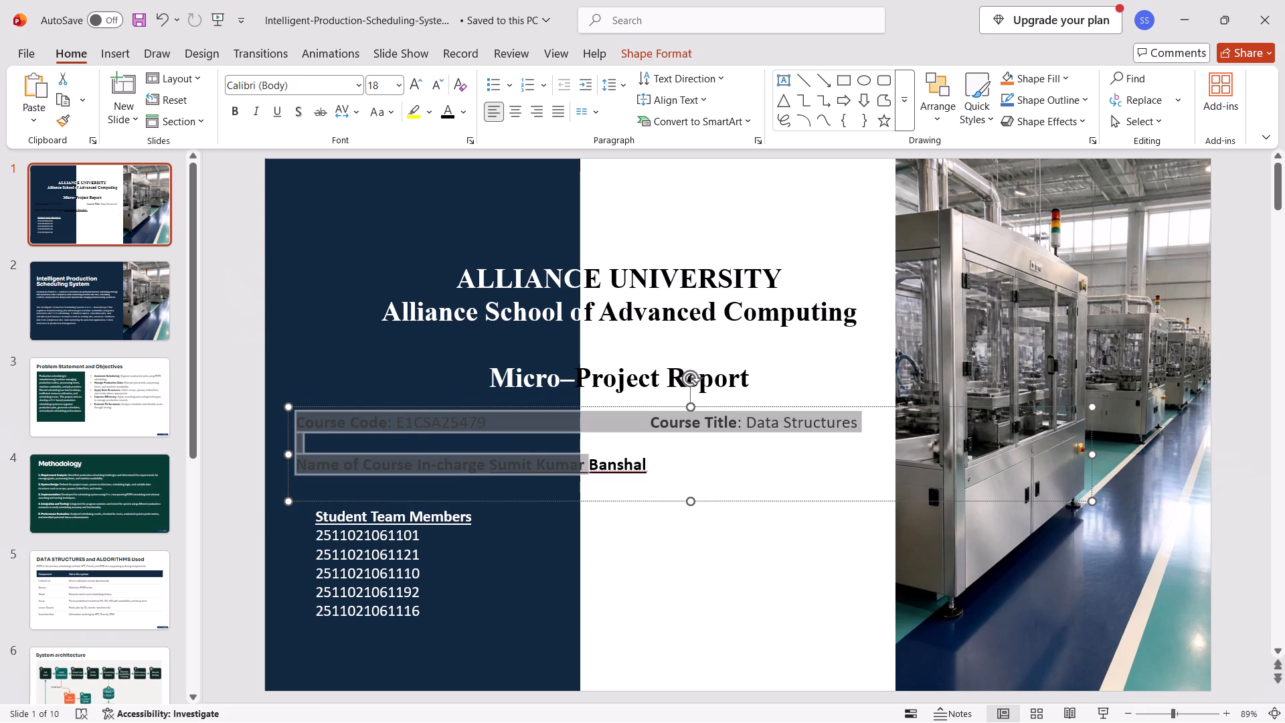
pyautogui.moveTo(584, 465); pyautogui.dragTo(592, 465)
pyautogui.moveTo(592, 465); pyautogui.dragTo(560, 428)
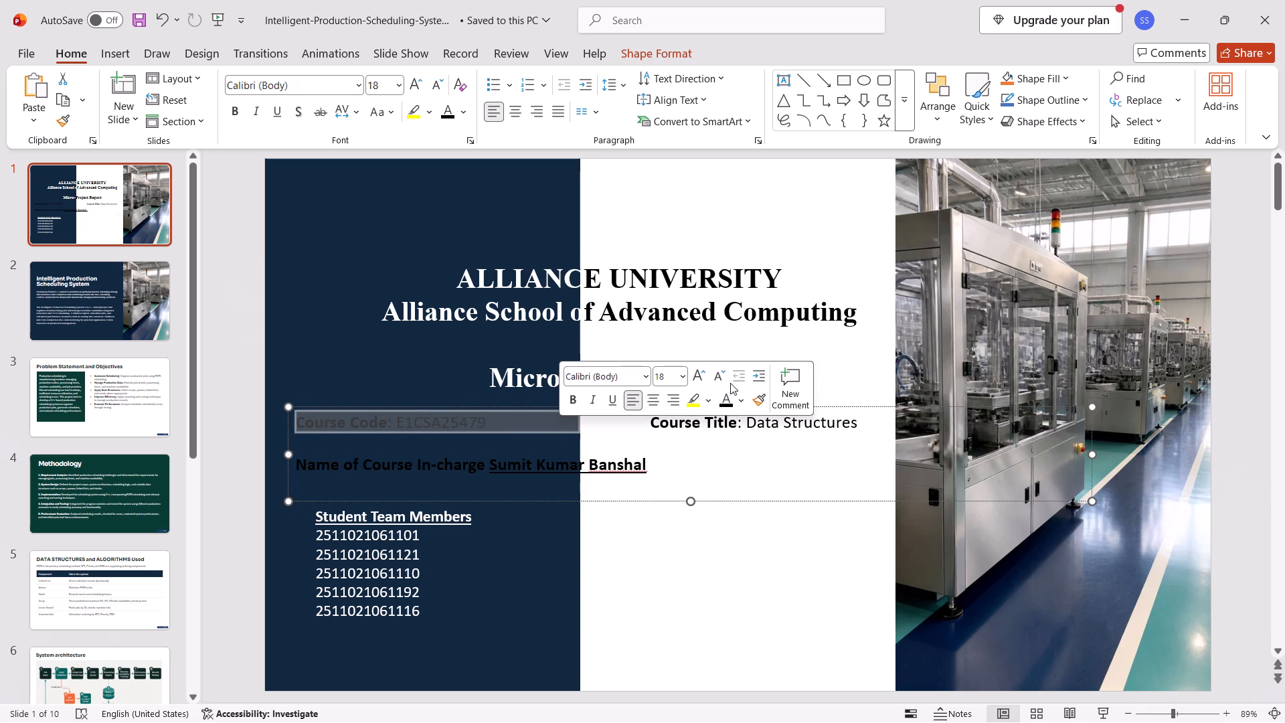
pyautogui.click(746, 404)
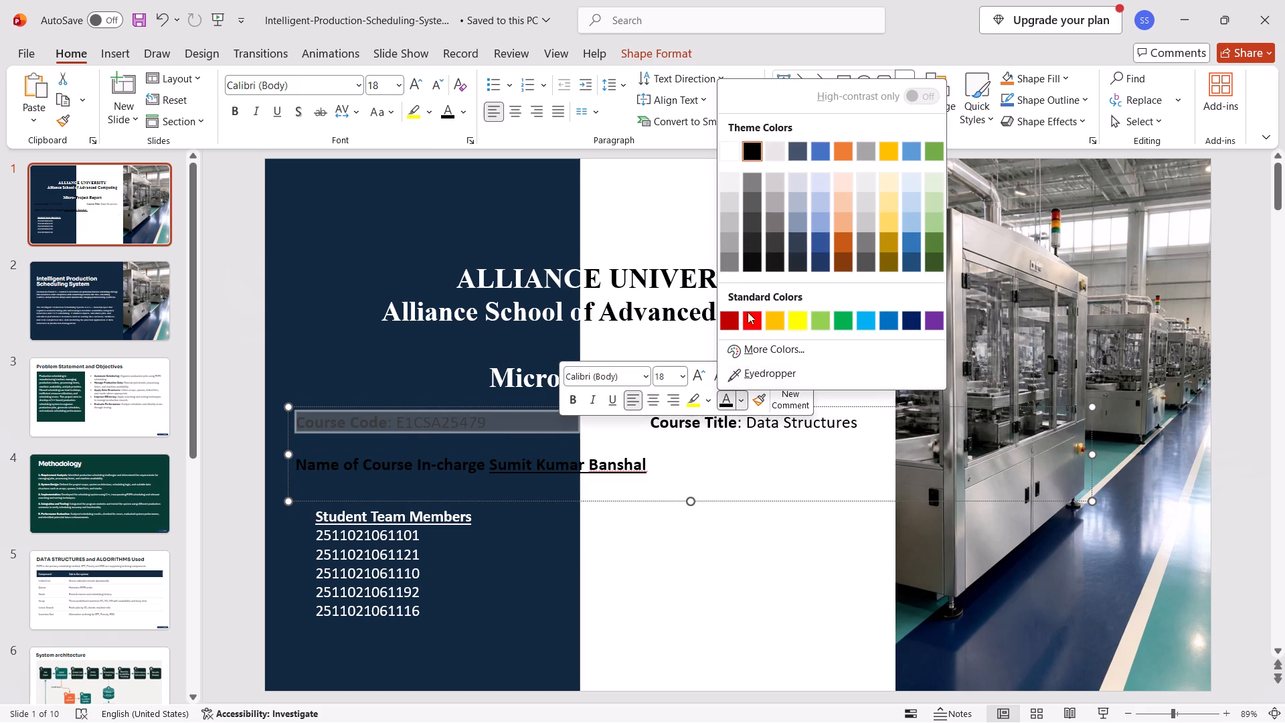
pyautogui.click(727, 155)
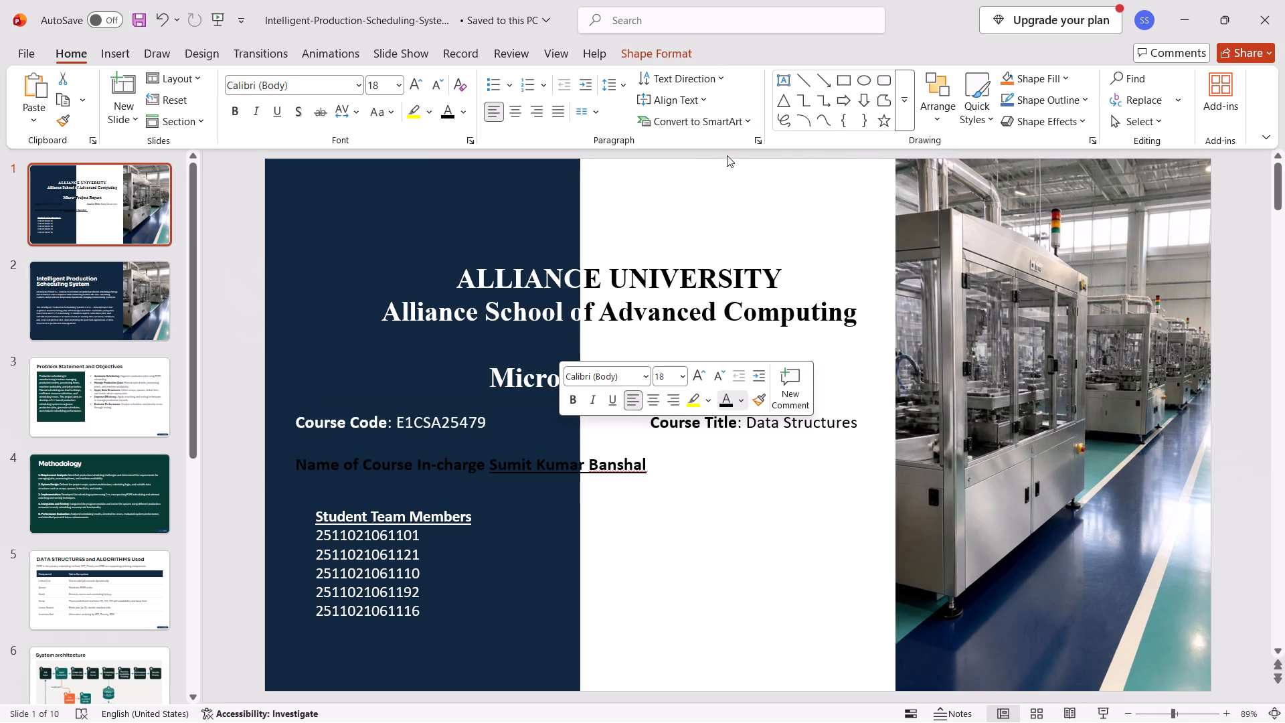
pyautogui.click(650, 425)
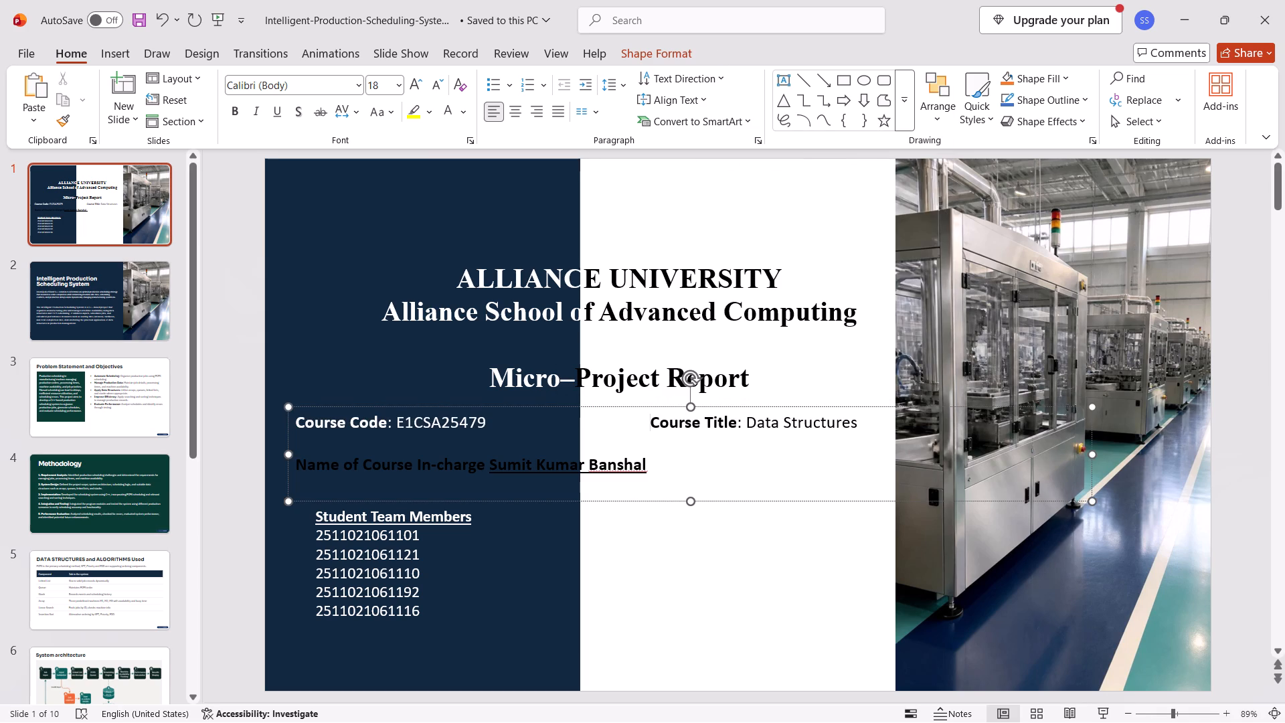
# Set the part of the "Name of Course In-charge" line over the navy area to white and deselect the text.
pyautogui.moveTo(301, 461); pyautogui.dragTo(543, 470)
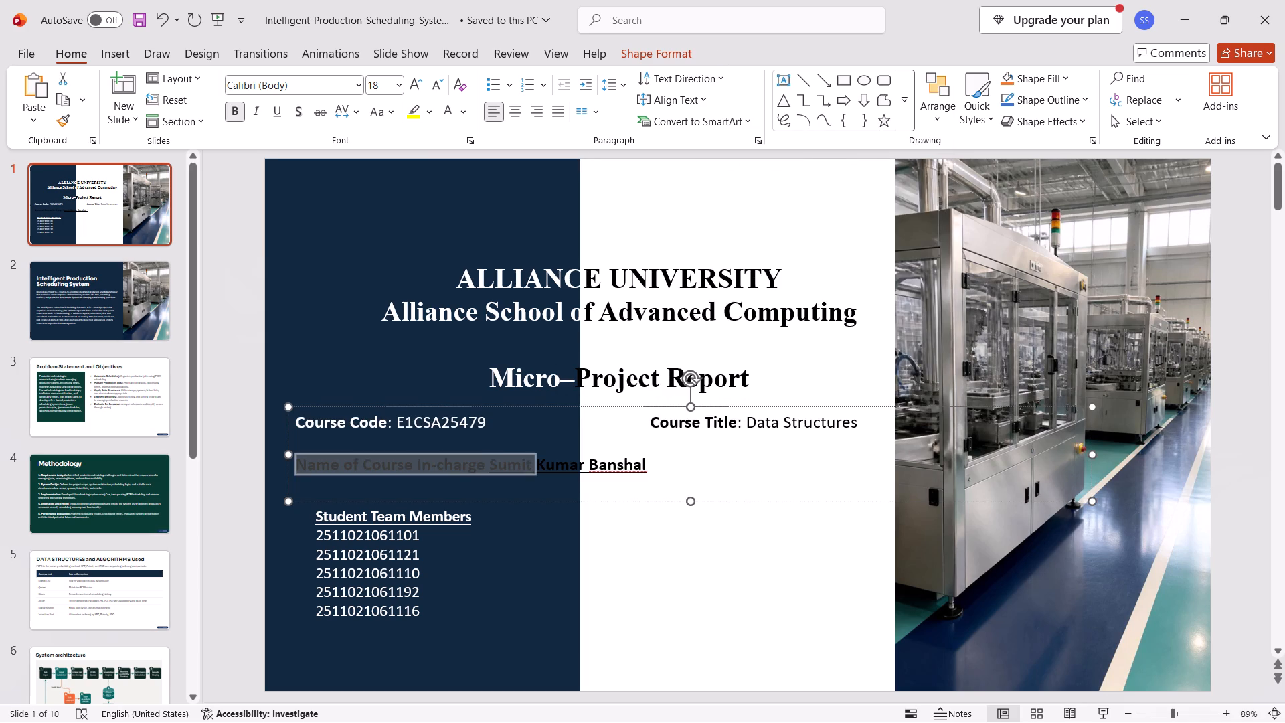
pyautogui.moveTo(543, 470); pyautogui.dragTo(573, 473)
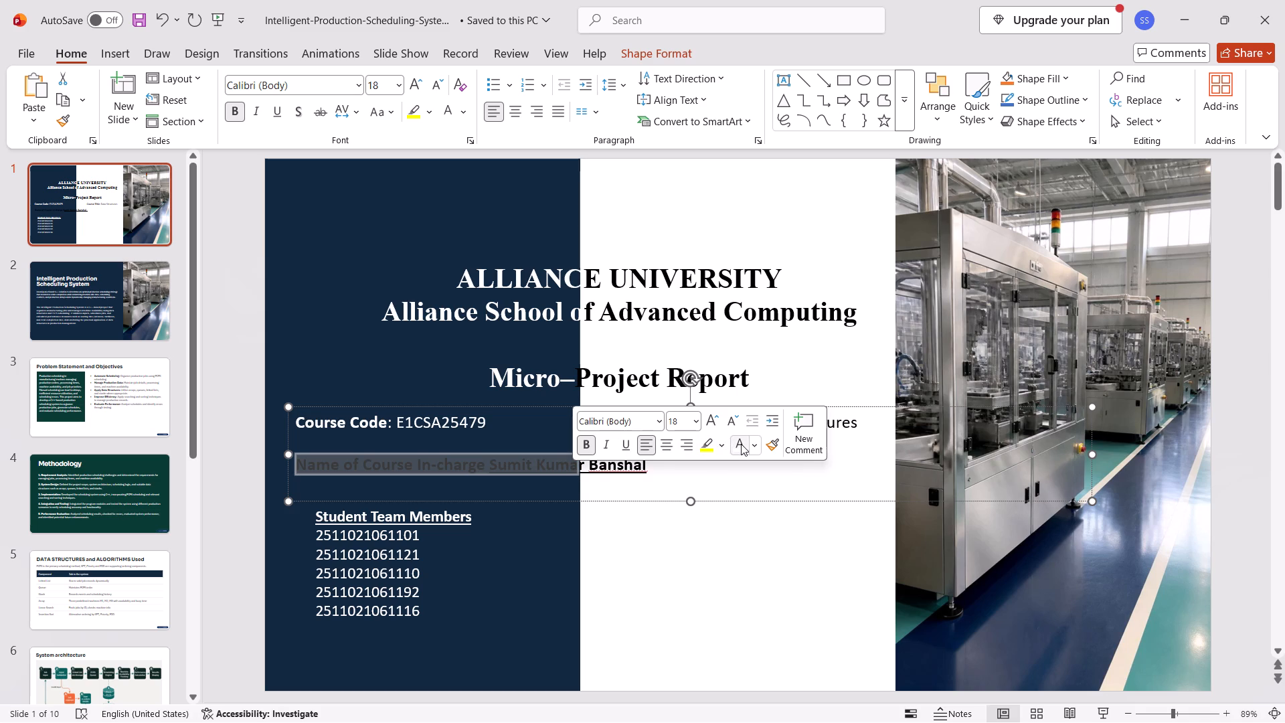
pyautogui.click(741, 444)
pyautogui.click(665, 565)
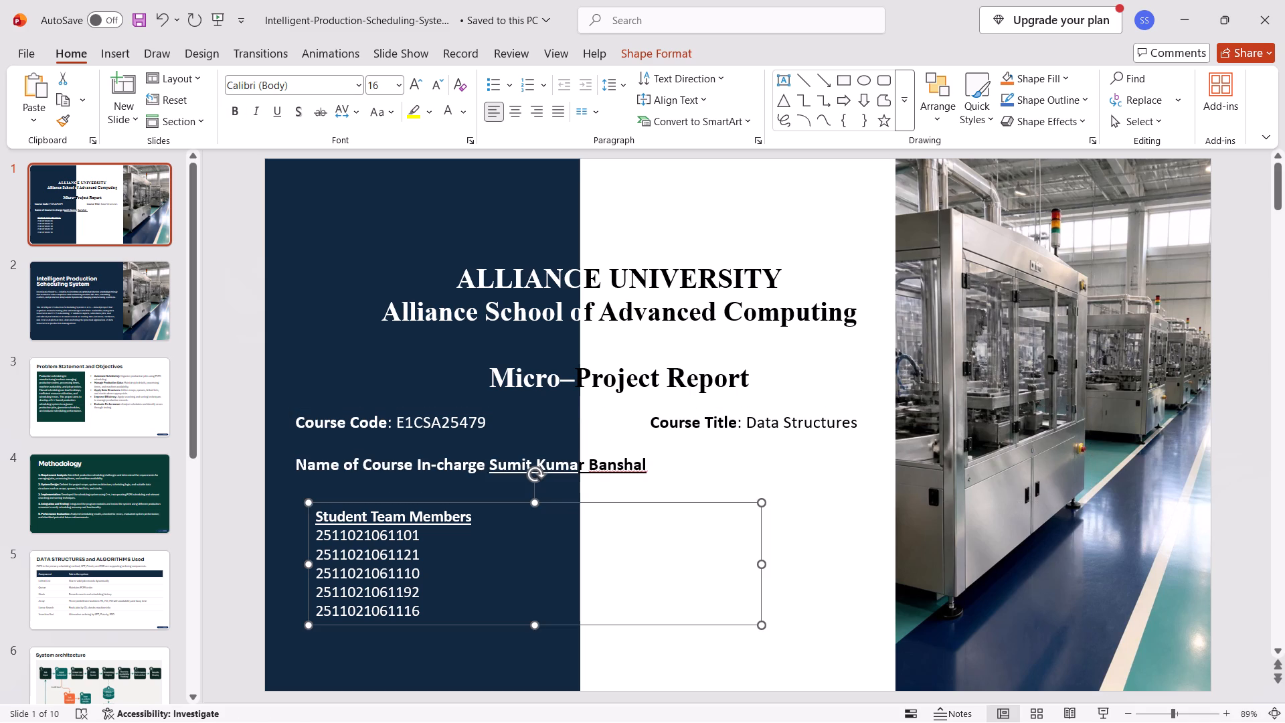
pyautogui.click(829, 491)
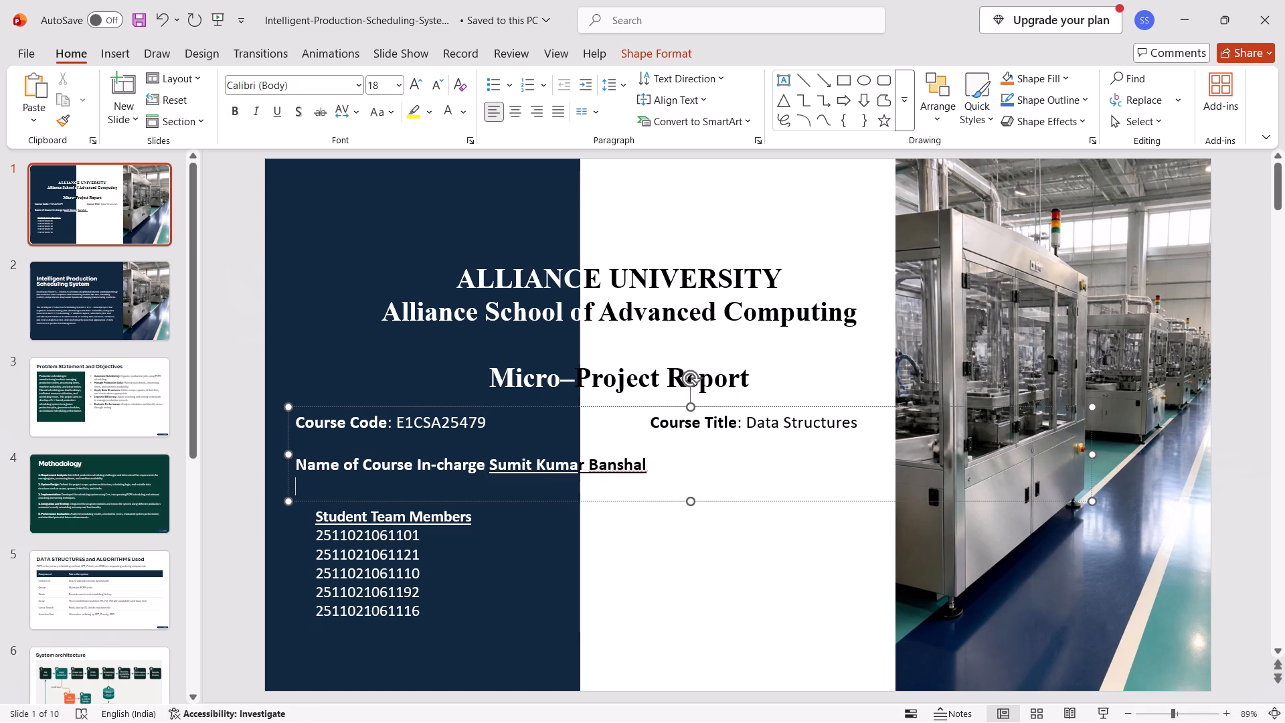
pyautogui.click(981, 598)
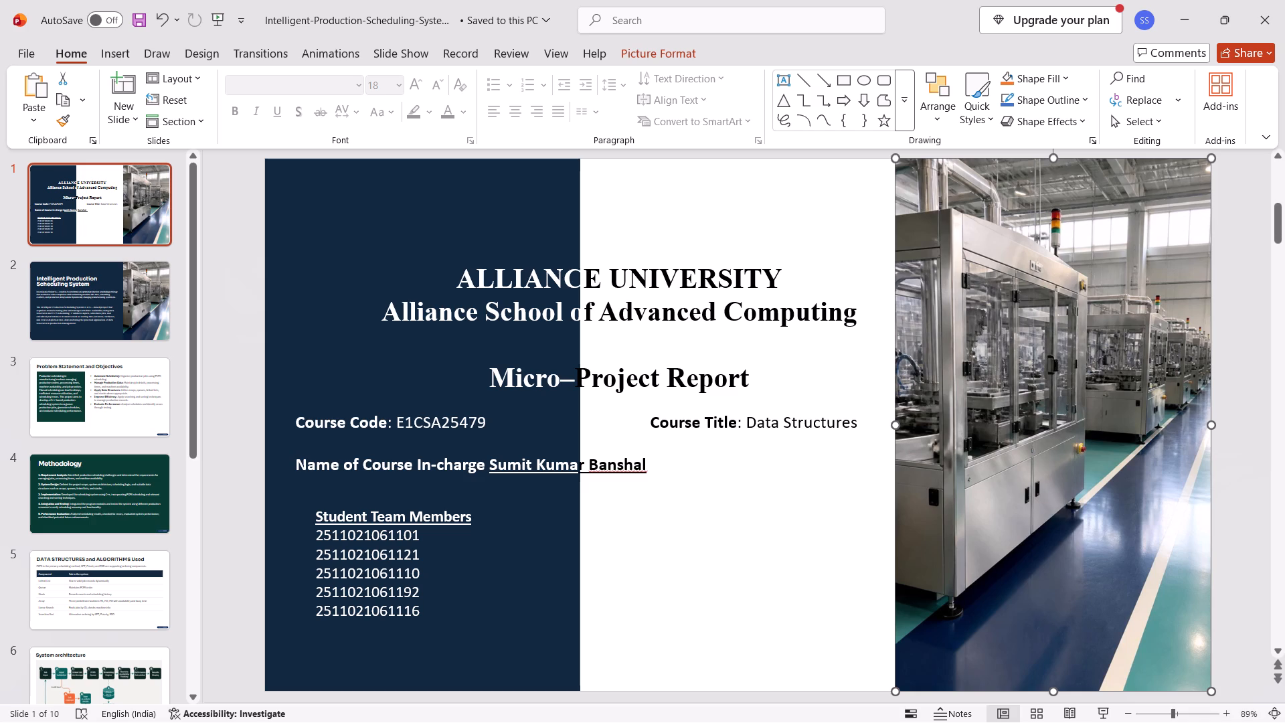
# Save the Intelligent Production Scheduling System presentation and close its window.
pyautogui.hotkey('ctrl', 's')
pyautogui.hotkey('ctrl', 's')
pyautogui.click(1284, 0)
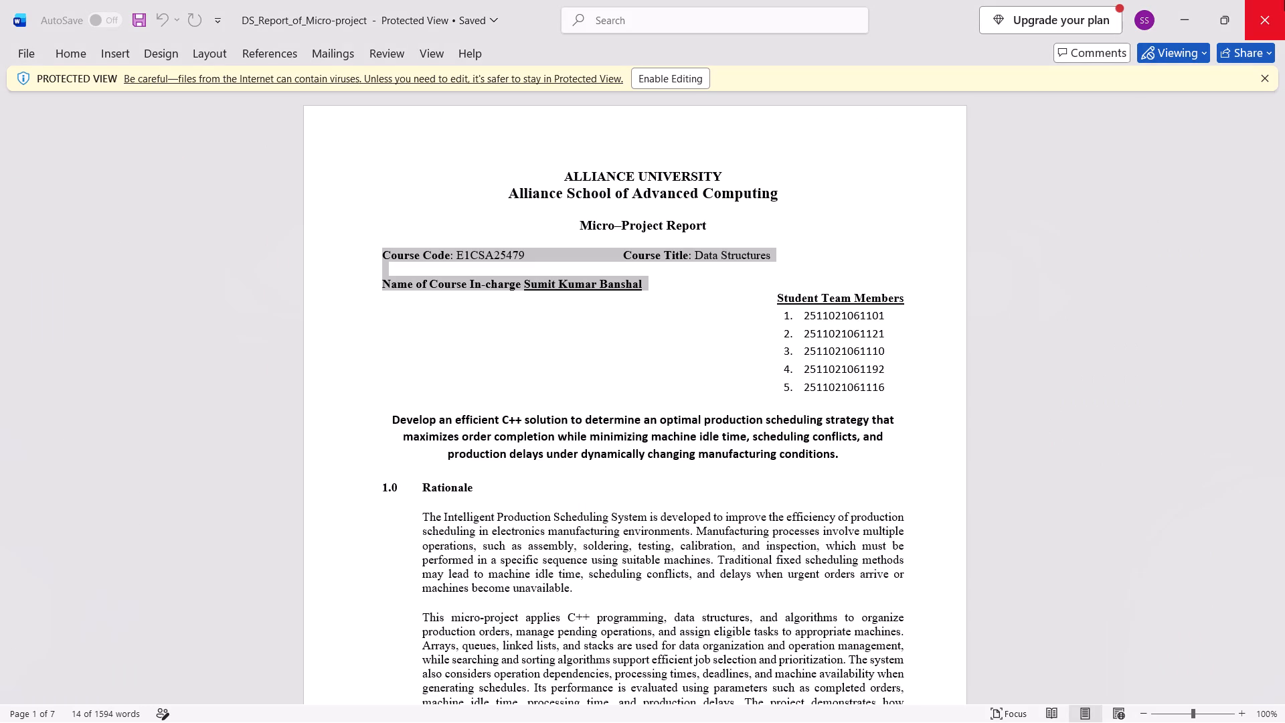